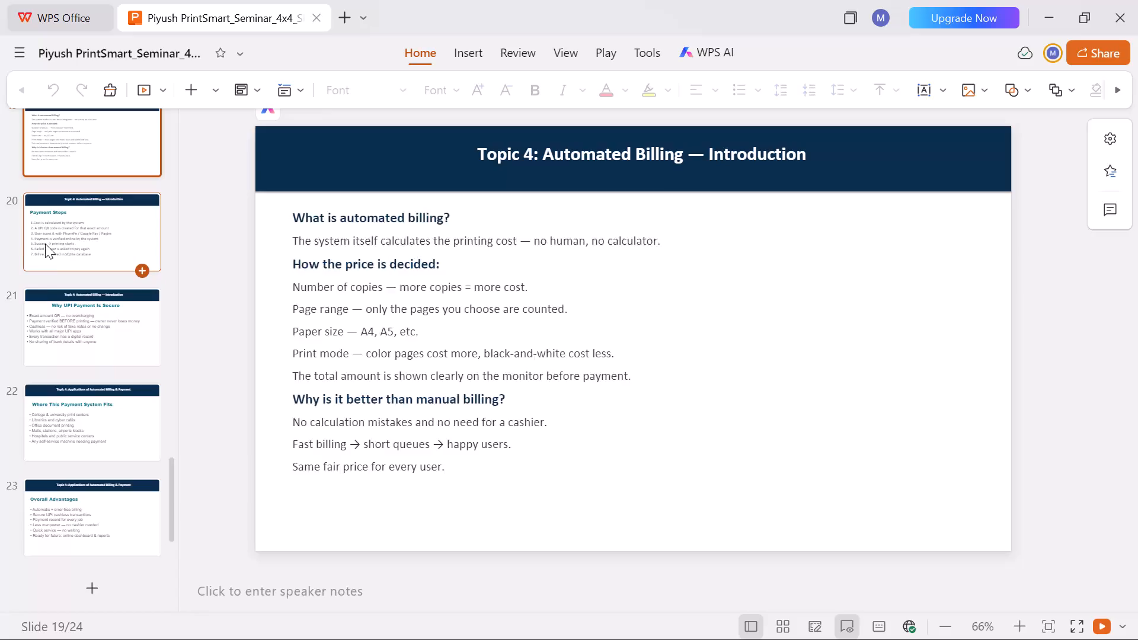
Extend the slide selection with slides 21 through 24, ending at the Thank You slide, and copy all selected slides.
{"action": "left_click", "coordinate": [43, 321]}
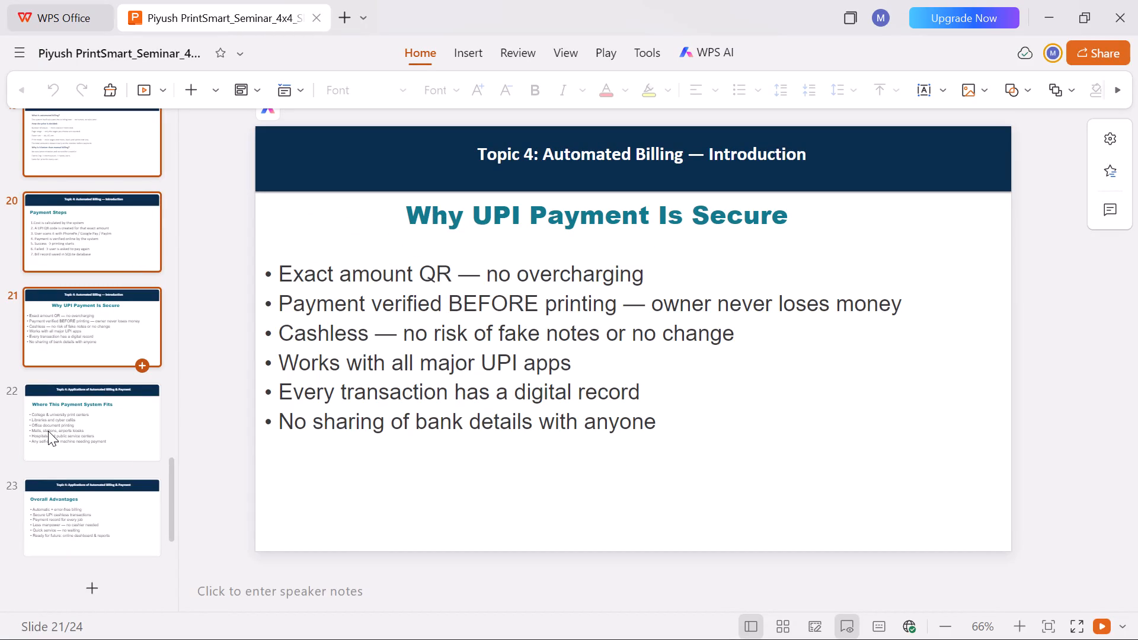
{"action": "left_click", "coordinate": [48, 431]}
{"action": "left_click", "coordinate": [41, 523]}
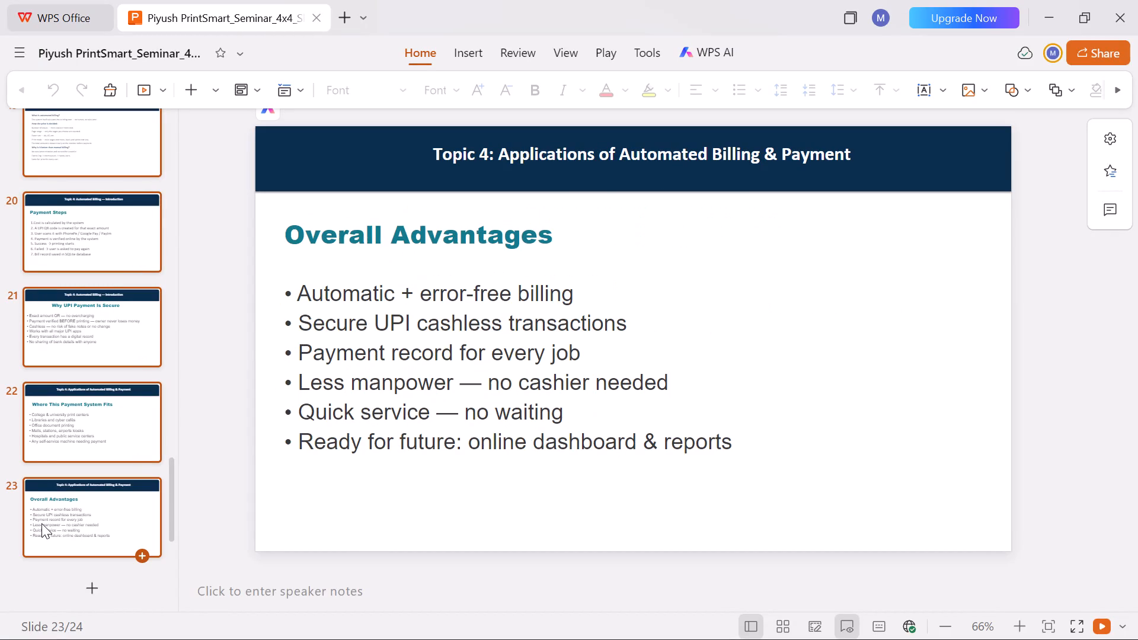
{"action": "scroll", "coordinate": [41, 523], "scroll_direction": "down", "scroll_amount": 3}
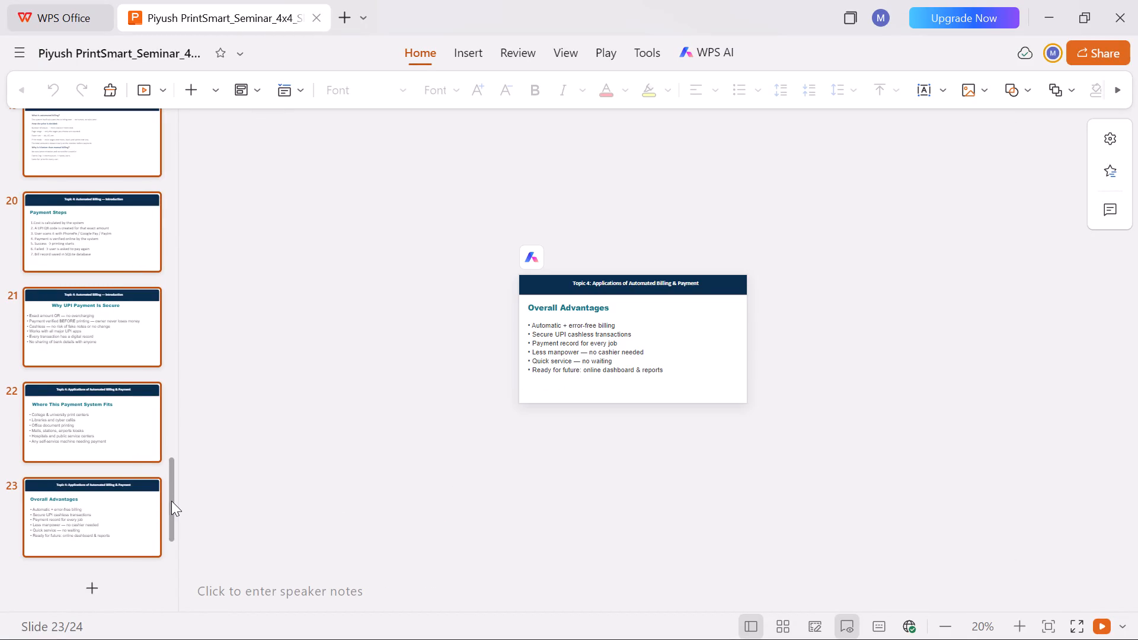
{"action": "left_click_drag", "start_coordinate": [171, 501], "coordinate": [168, 546]}
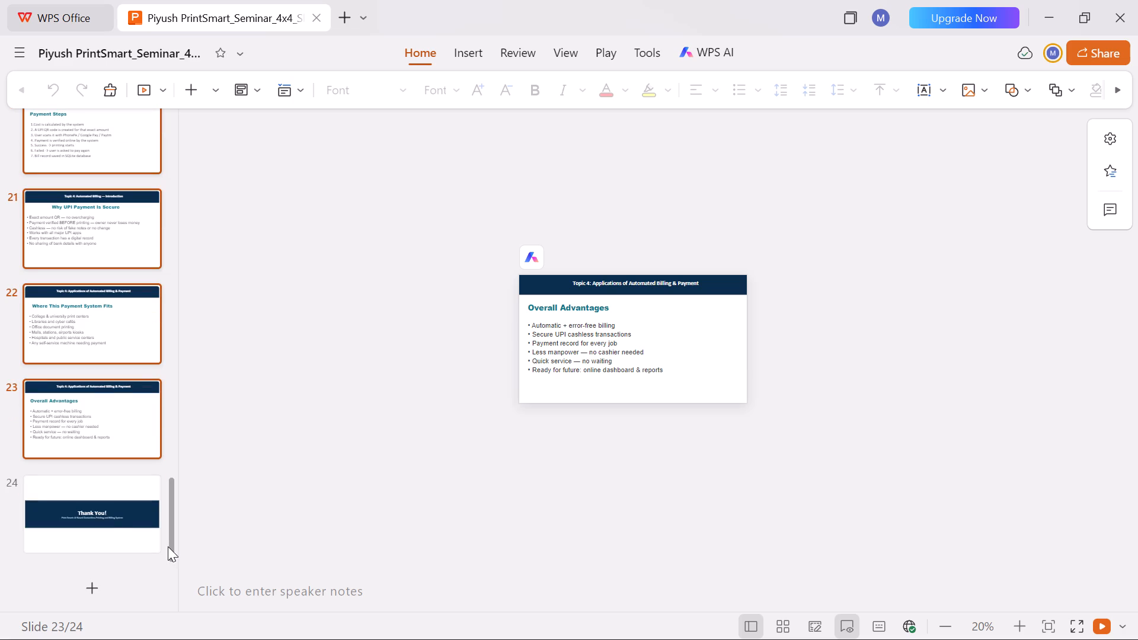
{"action": "left_click", "coordinate": [110, 528]}
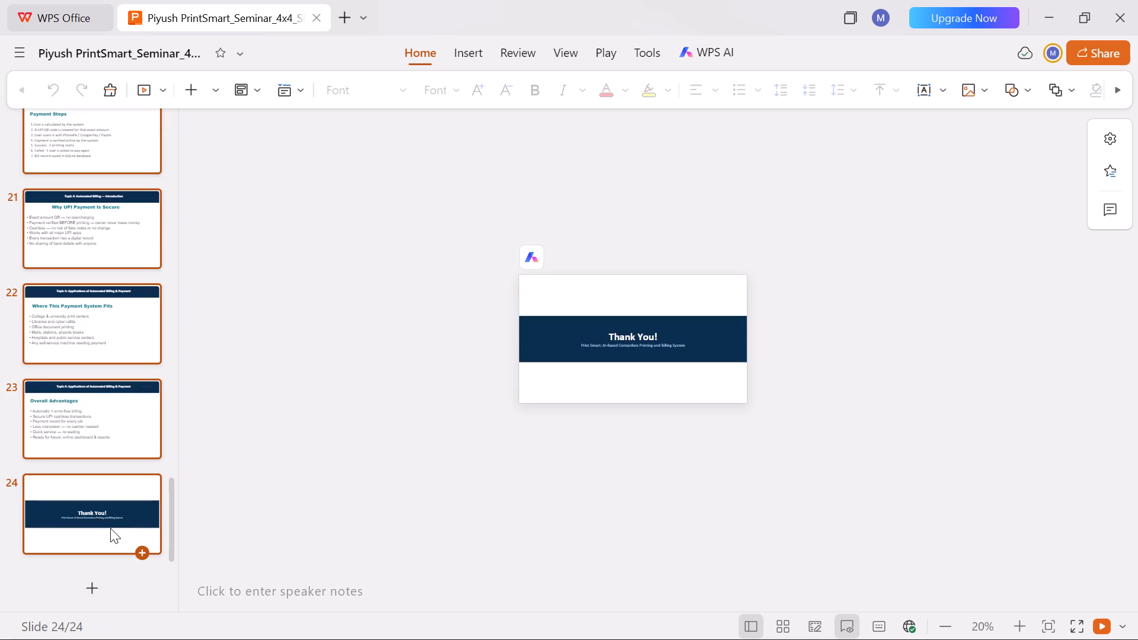
{"action": "key", "text": "ctrl+c"}
{"action": "key", "text": "ctrl+c"}
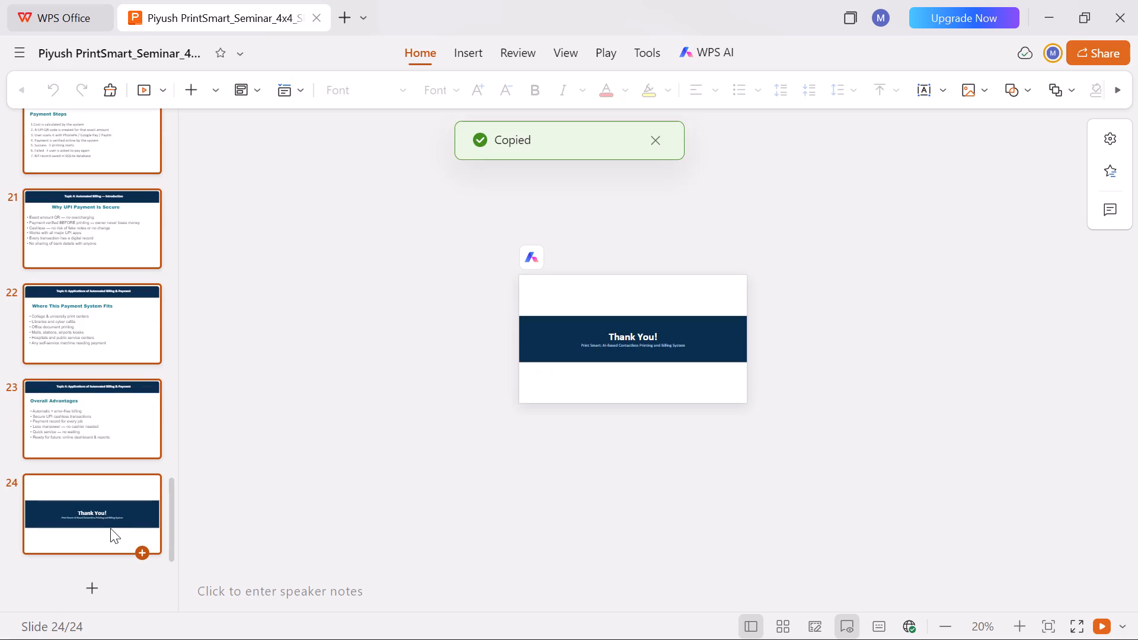
{"action": "key", "text": "ctrl+c"}
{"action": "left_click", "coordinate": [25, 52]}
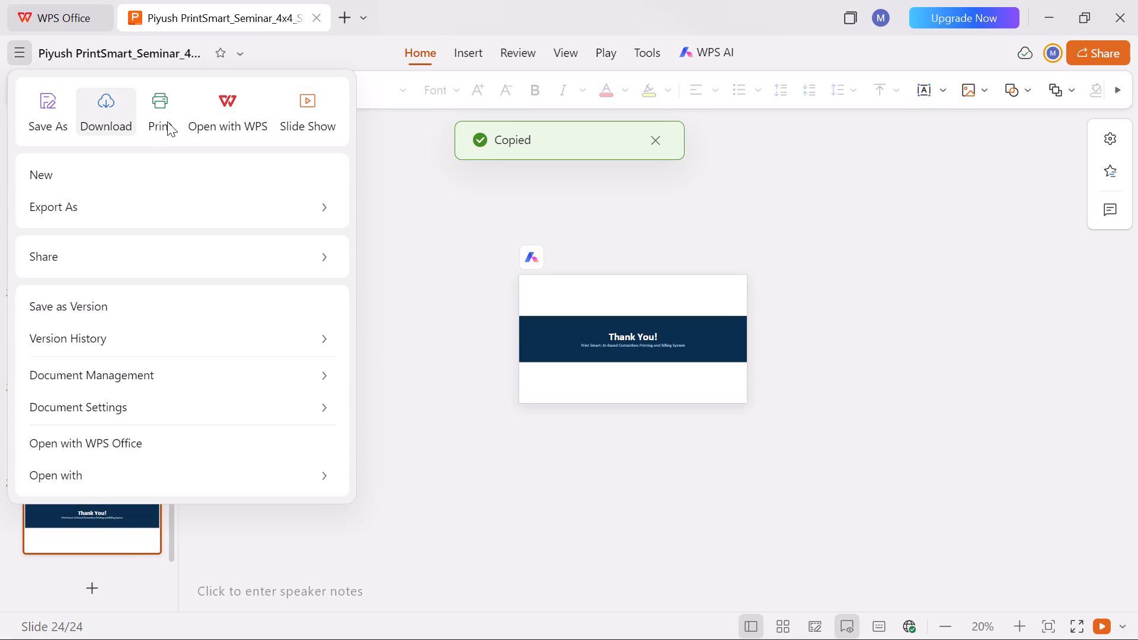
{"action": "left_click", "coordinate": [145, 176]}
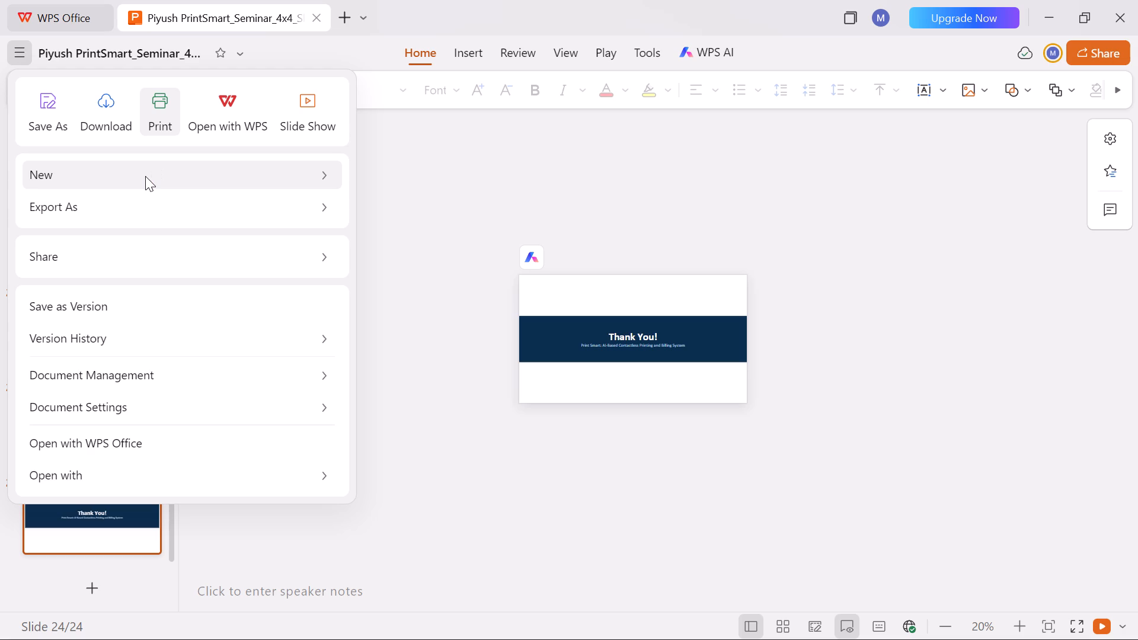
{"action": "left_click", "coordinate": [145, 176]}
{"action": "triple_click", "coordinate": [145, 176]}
Create a new blank Slides presentation.
{"action": "left_click", "coordinate": [347, 15]}
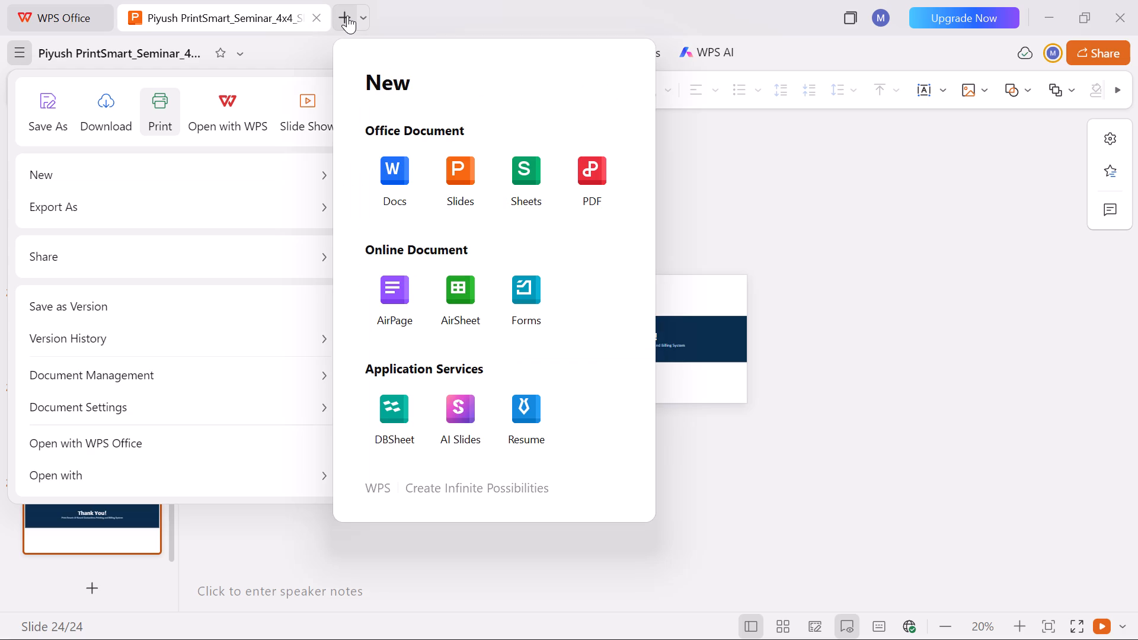
{"action": "double_click", "coordinate": [477, 192]}
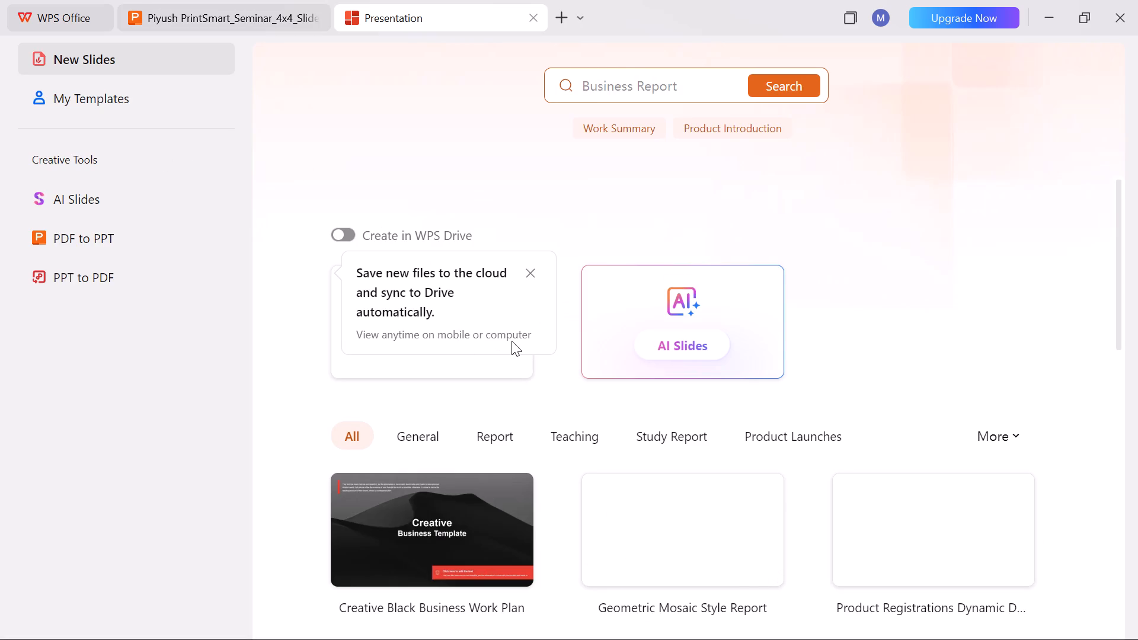
{"action": "left_click", "coordinate": [488, 352]}
{"action": "left_click", "coordinate": [447, 360]}
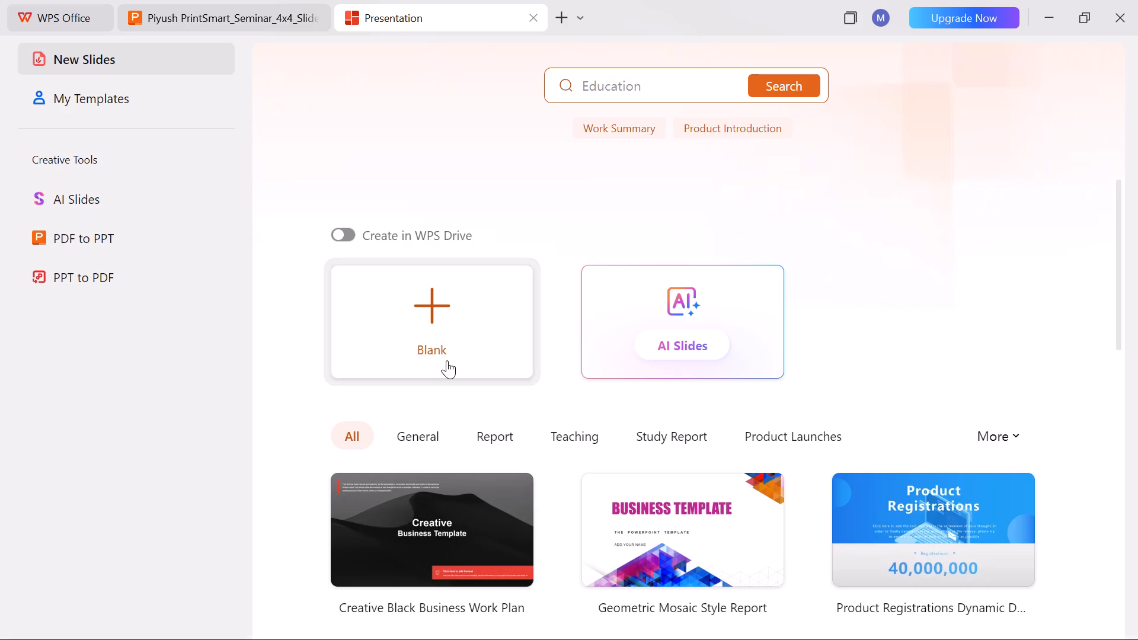
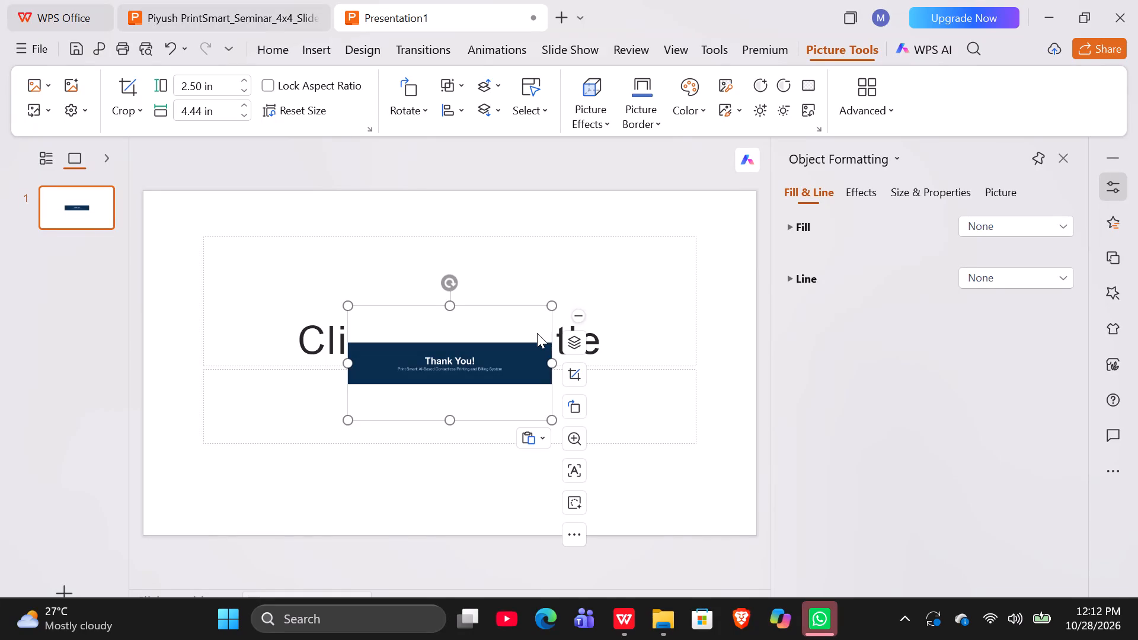
Delete the pasted Thank You slide picture from the new presentation's title slide.
{"action": "key", "text": "Delete"}
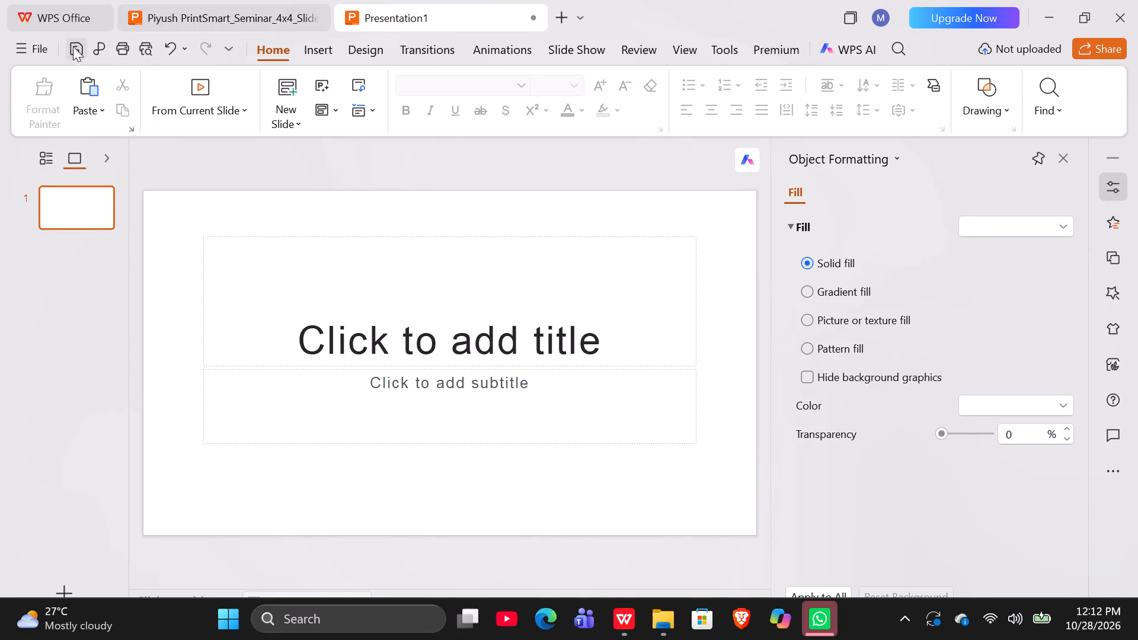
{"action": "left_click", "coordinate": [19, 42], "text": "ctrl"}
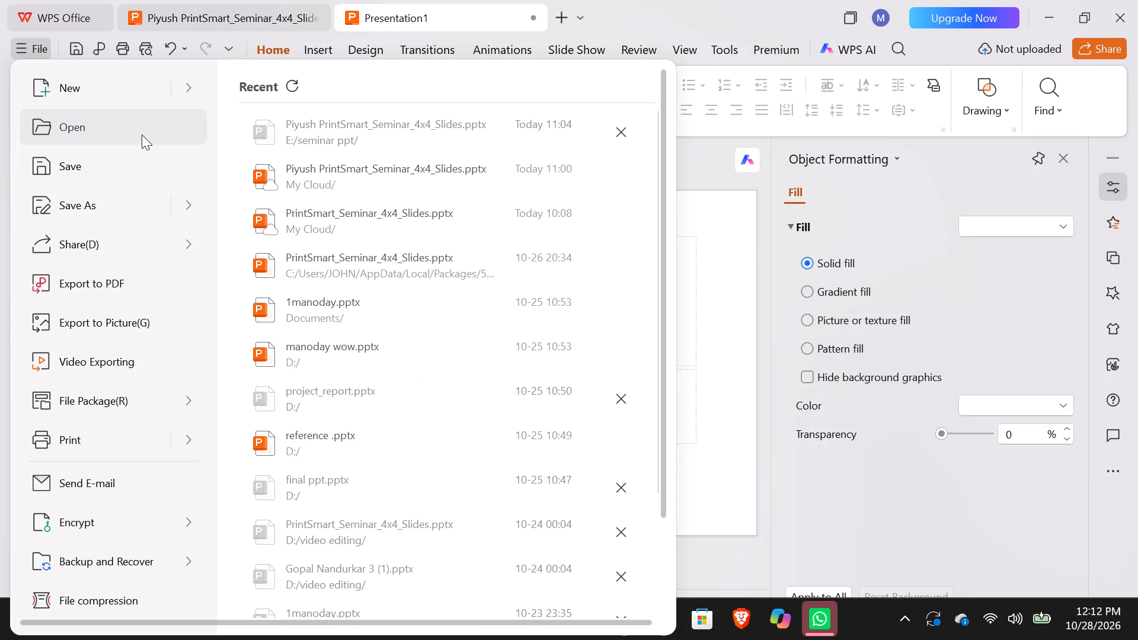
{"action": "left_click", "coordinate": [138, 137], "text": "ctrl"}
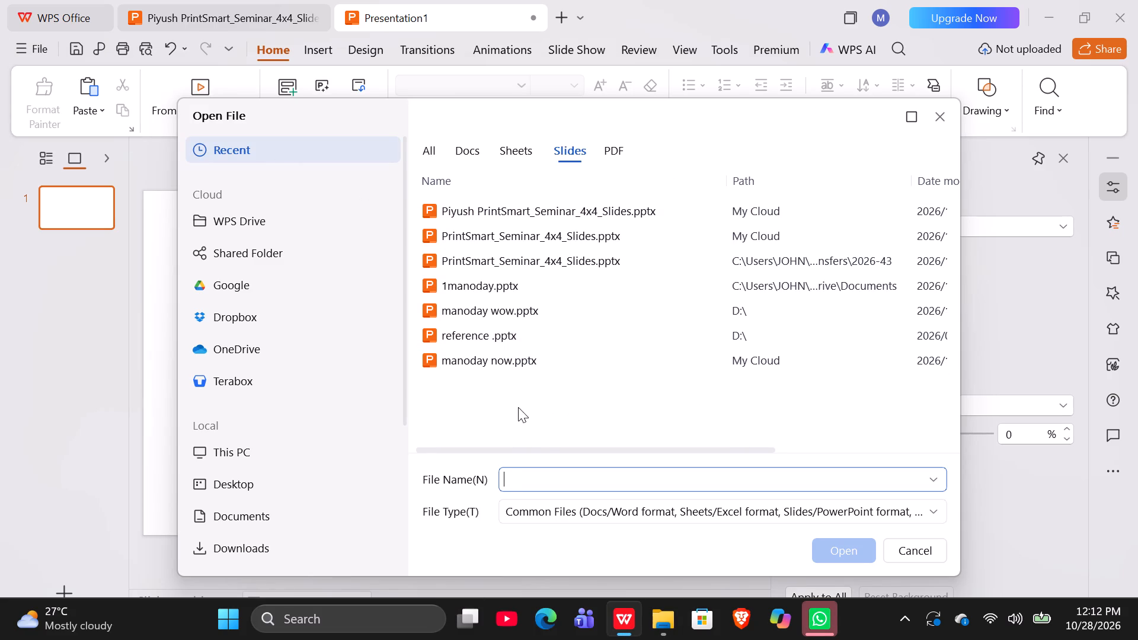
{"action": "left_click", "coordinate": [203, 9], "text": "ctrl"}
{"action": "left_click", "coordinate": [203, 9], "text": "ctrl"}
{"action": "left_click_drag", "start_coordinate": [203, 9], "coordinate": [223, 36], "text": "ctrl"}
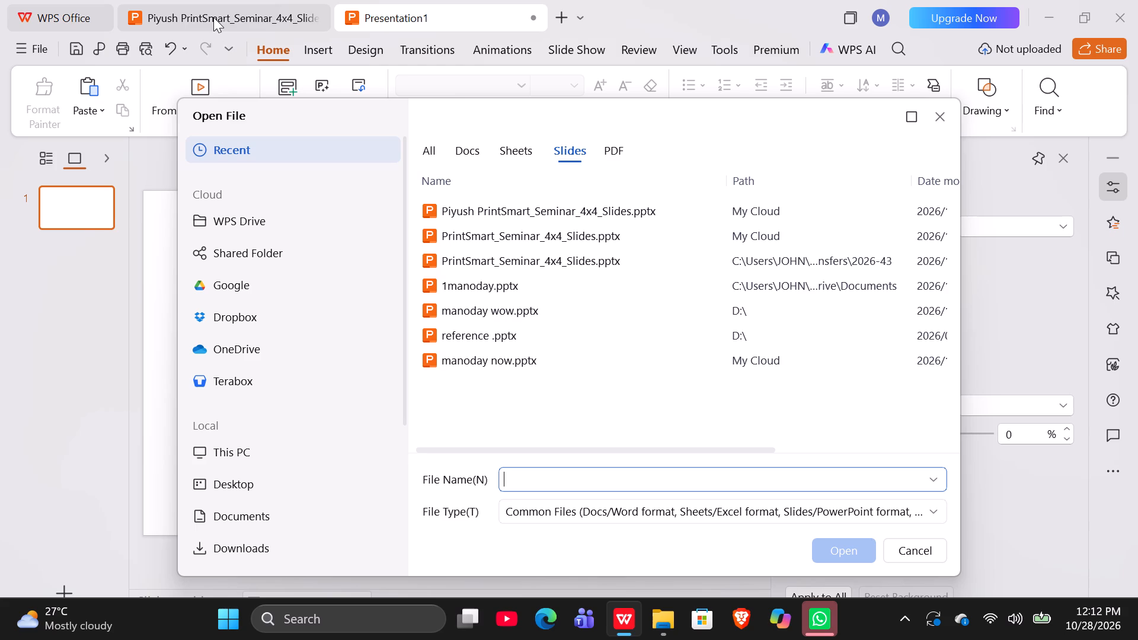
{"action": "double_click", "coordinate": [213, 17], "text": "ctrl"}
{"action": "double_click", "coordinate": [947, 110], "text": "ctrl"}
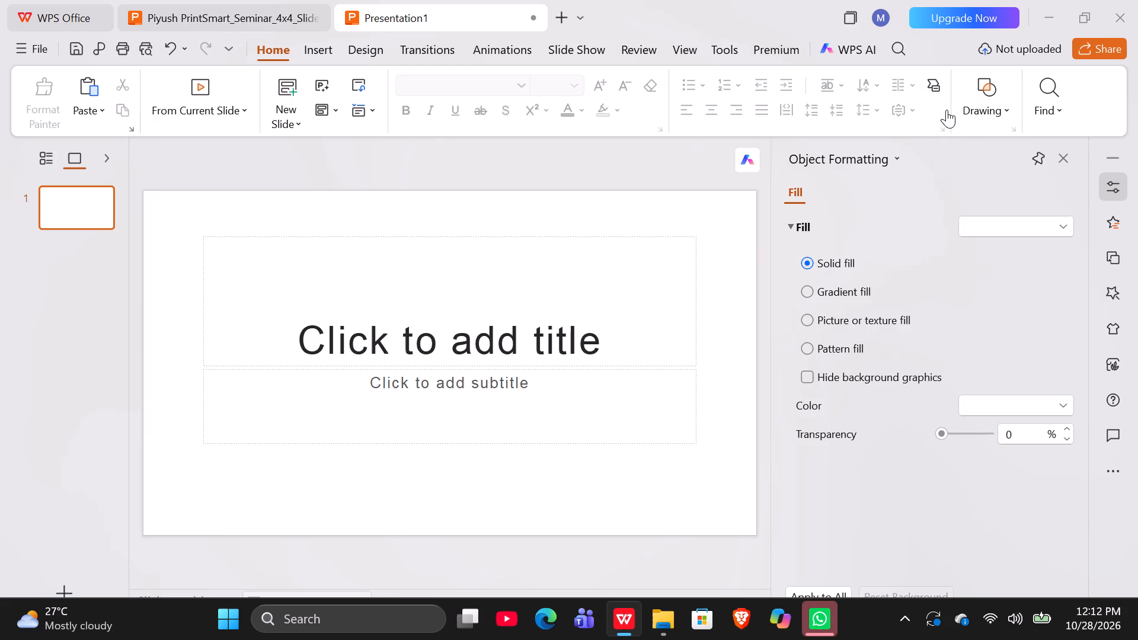
Switch back to the open PrintSmart seminar presentation and go back through its slide list from the closing slide.
{"action": "left_click", "coordinate": [234, 24], "text": "ctrl"}
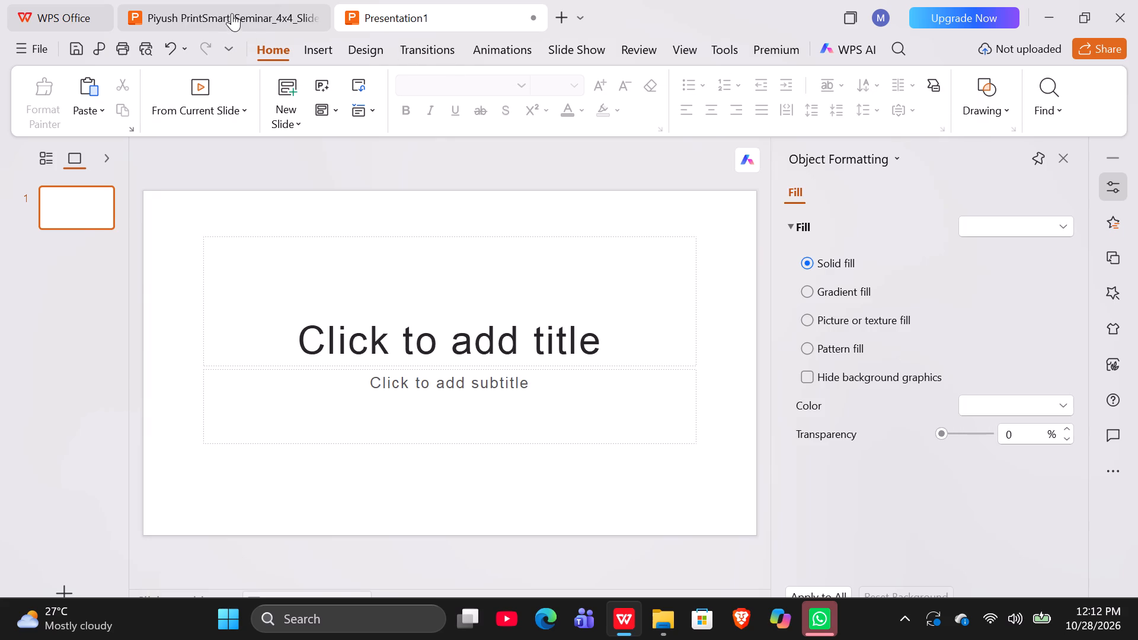
{"action": "triple_click", "coordinate": [232, 13], "text": "ctrl"}
{"action": "left_click", "coordinate": [402, 191], "text": "ctrl"}
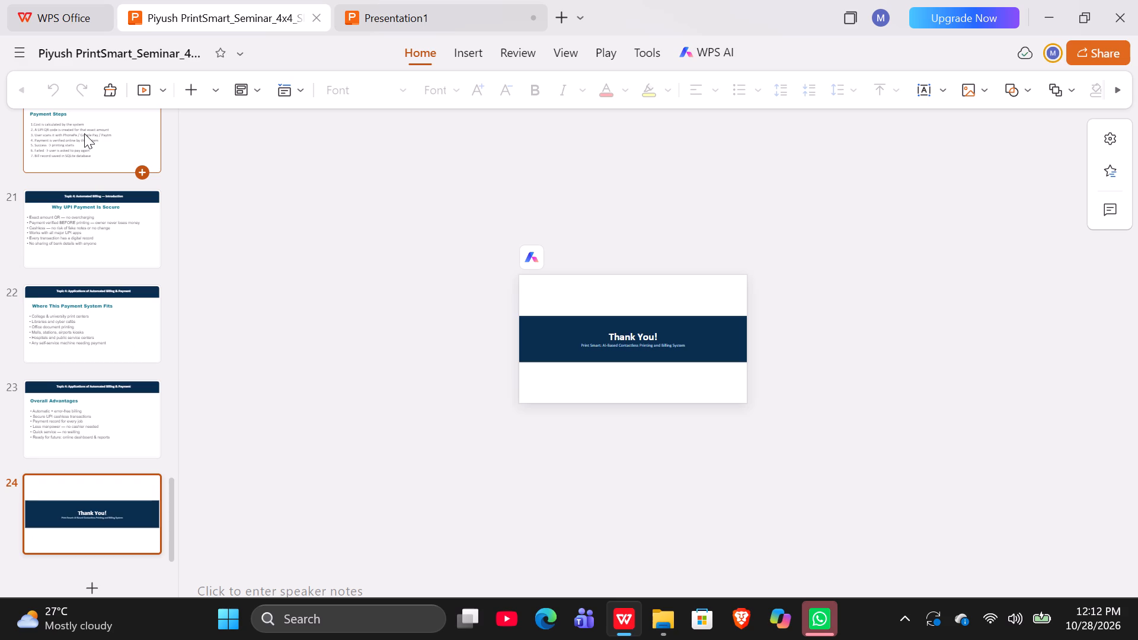
{"action": "scroll", "coordinate": [84, 133], "scroll_direction": "down", "scroll_amount": 1, "text": "ctrl"}
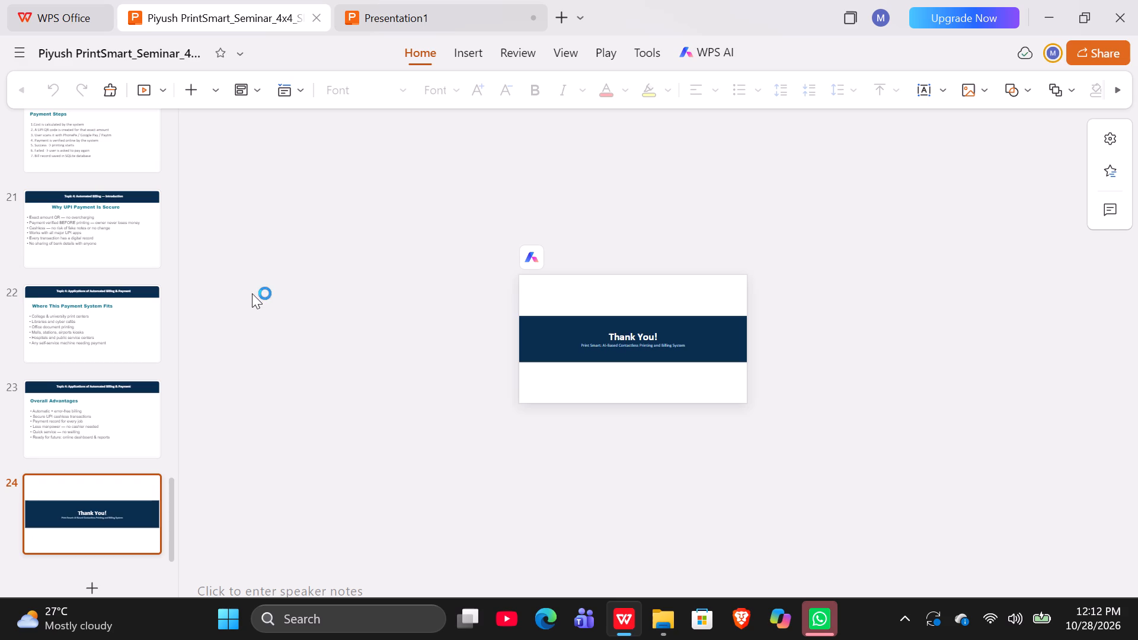
{"action": "left_click_drag", "start_coordinate": [170, 498], "coordinate": [168, 476], "text": "ctrl"}
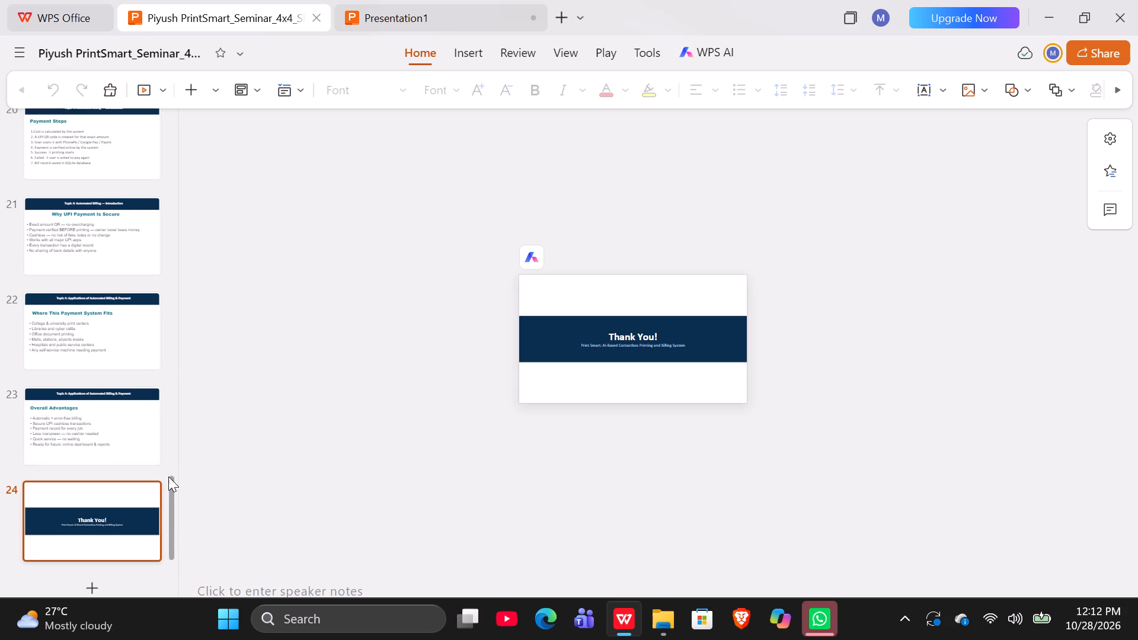
Select slides 19 through 23, the Topic 4 slides on automated billing and payment, and copy them together.
{"action": "left_click_drag", "start_coordinate": [168, 476], "coordinate": [170, 407], "text": "ctrl"}
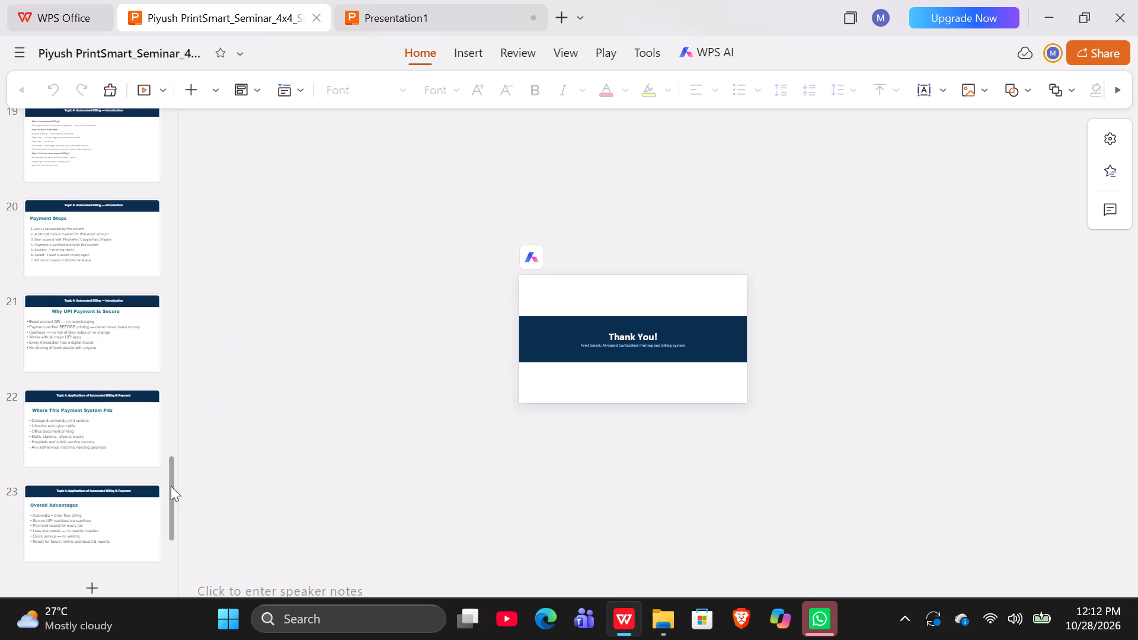
{"action": "left_click_drag", "start_coordinate": [171, 486], "coordinate": [168, 471], "text": "ctrl"}
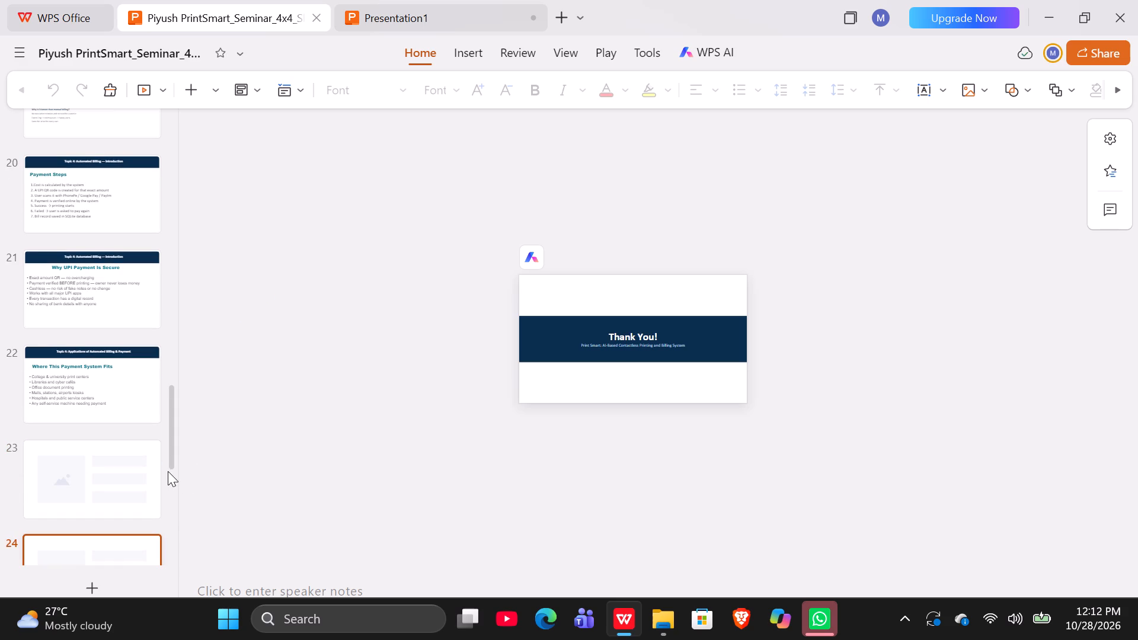
{"action": "left_click_drag", "start_coordinate": [168, 471], "coordinate": [165, 462], "text": "ctrl"}
{"action": "left_click_drag", "start_coordinate": [170, 453], "coordinate": [173, 415], "text": "ctrl"}
{"action": "left_click_drag", "start_coordinate": [173, 415], "coordinate": [172, 489], "text": "ctrl"}
{"action": "scroll", "coordinate": [172, 489], "scroll_direction": "down", "scroll_amount": 1, "text": "ctrl"}
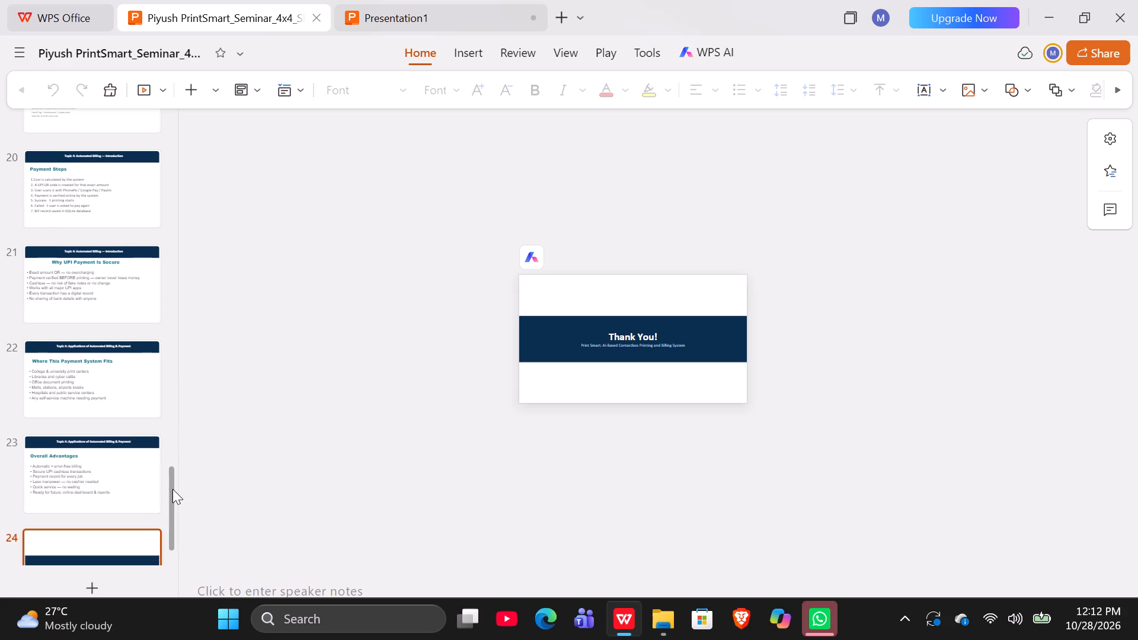
{"action": "scroll", "coordinate": [172, 489], "scroll_direction": "down", "scroll_amount": 1, "text": "ctrl"}
{"action": "scroll", "coordinate": [172, 489], "scroll_direction": "up", "scroll_amount": 1, "text": "ctrl"}
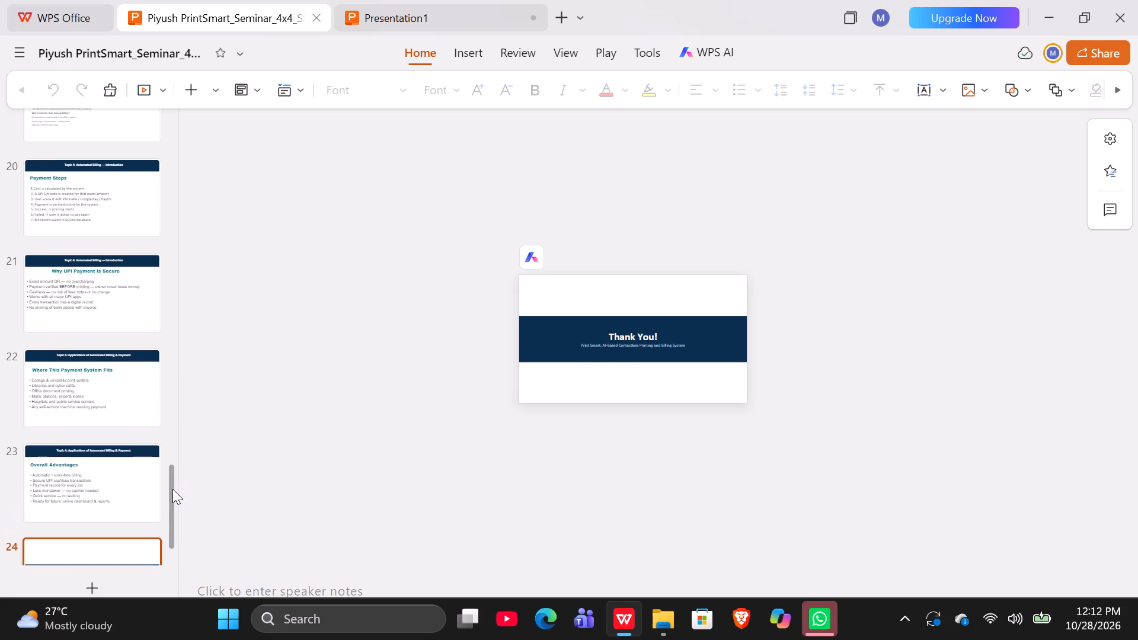
{"action": "scroll", "coordinate": [172, 489], "scroll_direction": "up", "scroll_amount": 1, "text": "ctrl"}
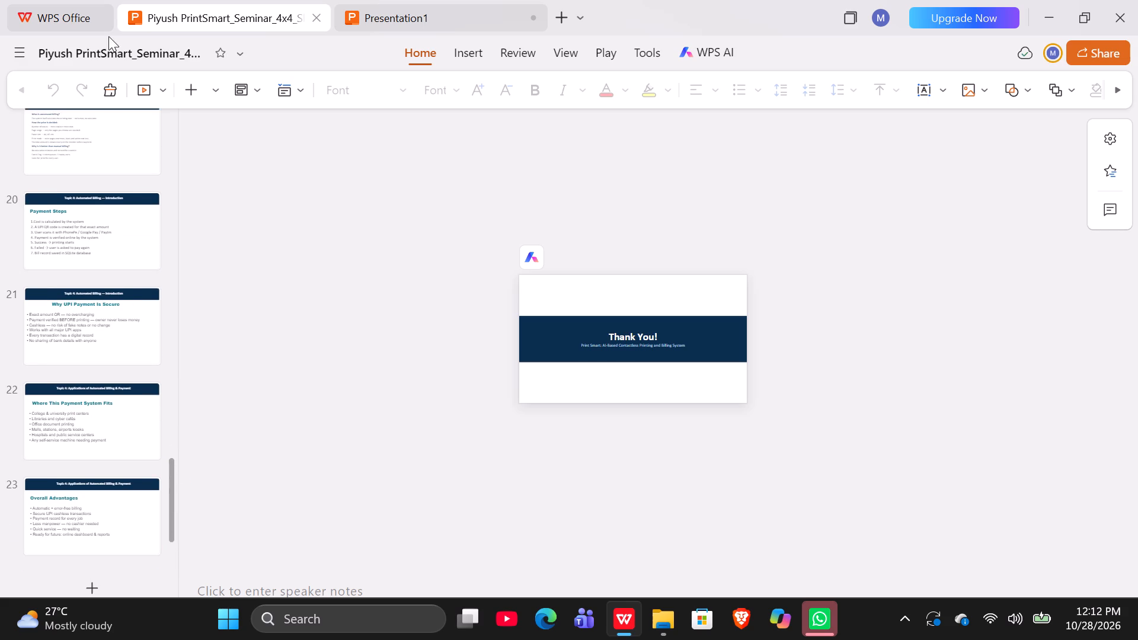
{"action": "left_click", "coordinate": [123, 145], "text": "ctrl"}
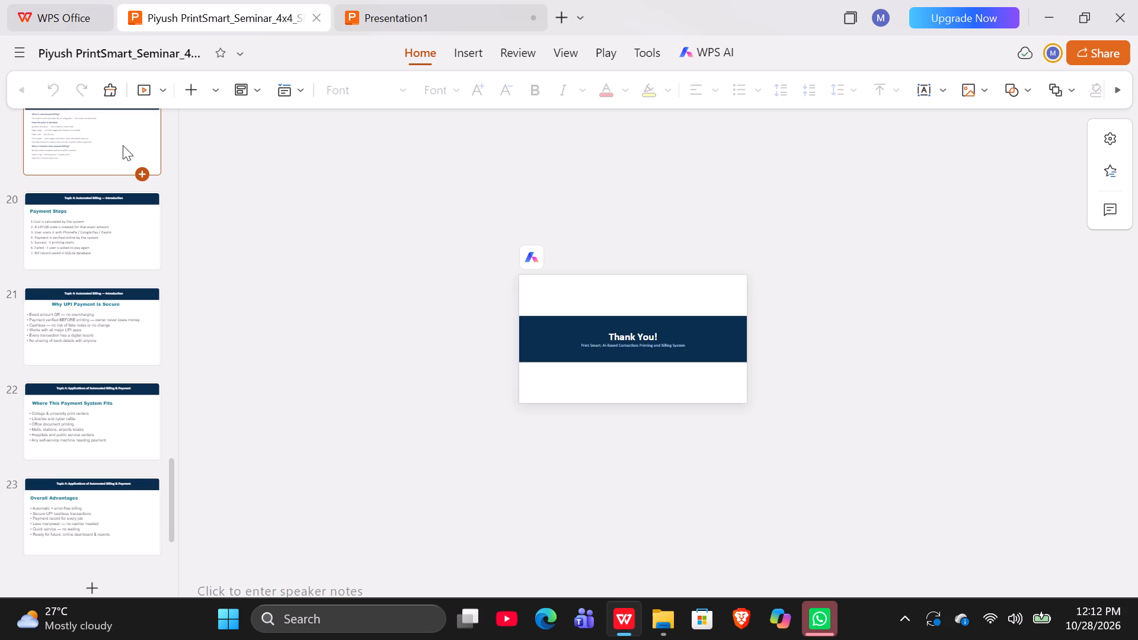
{"action": "left_click", "coordinate": [112, 257], "text": "ctrl"}
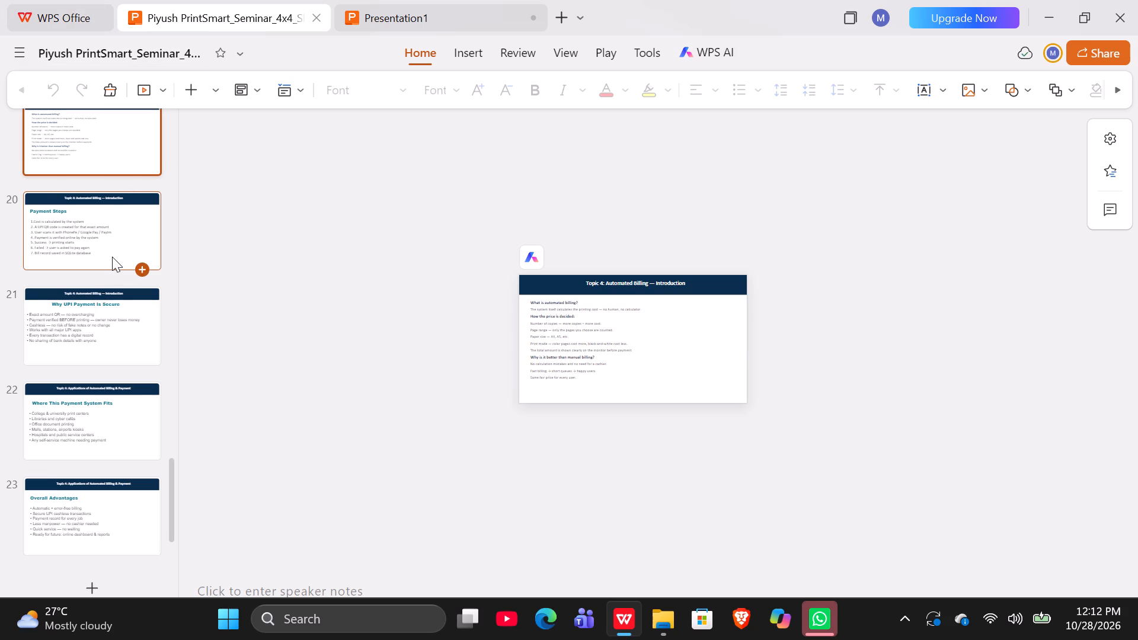
{"action": "left_click", "coordinate": [110, 306], "text": "ctrl"}
{"action": "left_click", "coordinate": [88, 405], "text": "ctrl"}
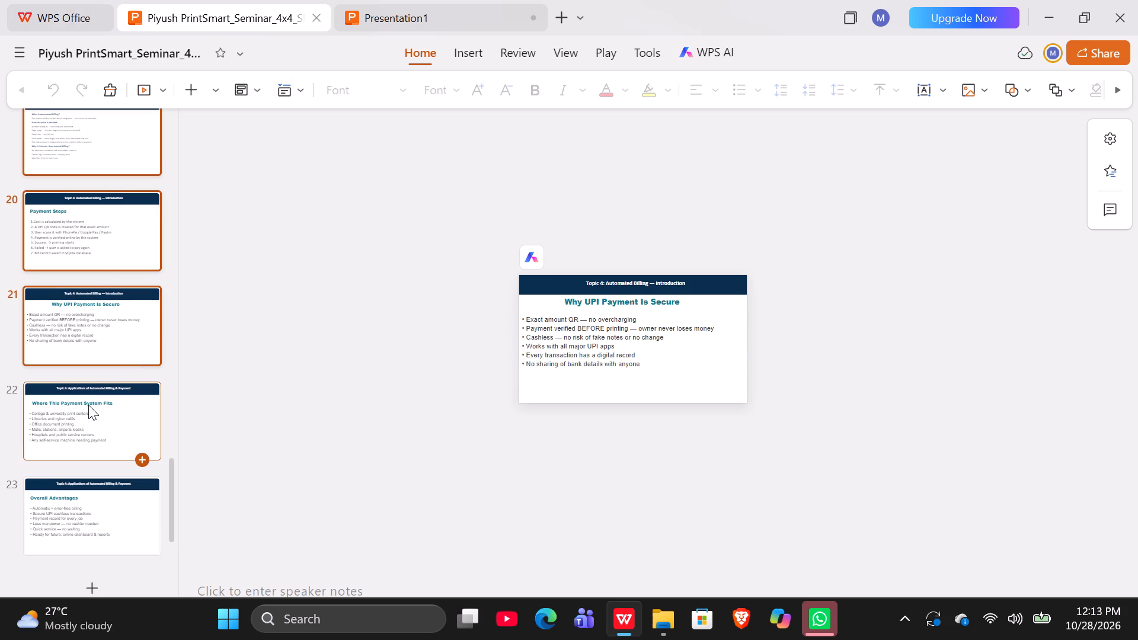
{"action": "left_click", "coordinate": [79, 506], "text": "ctrl"}
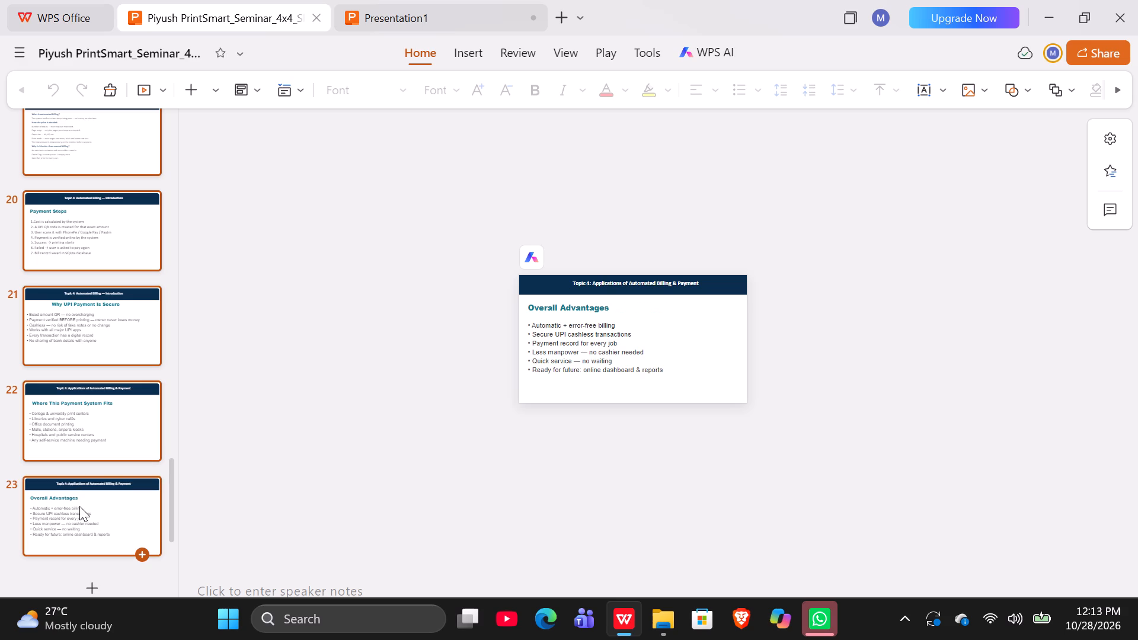
{"action": "key", "text": "ctrl+c"}
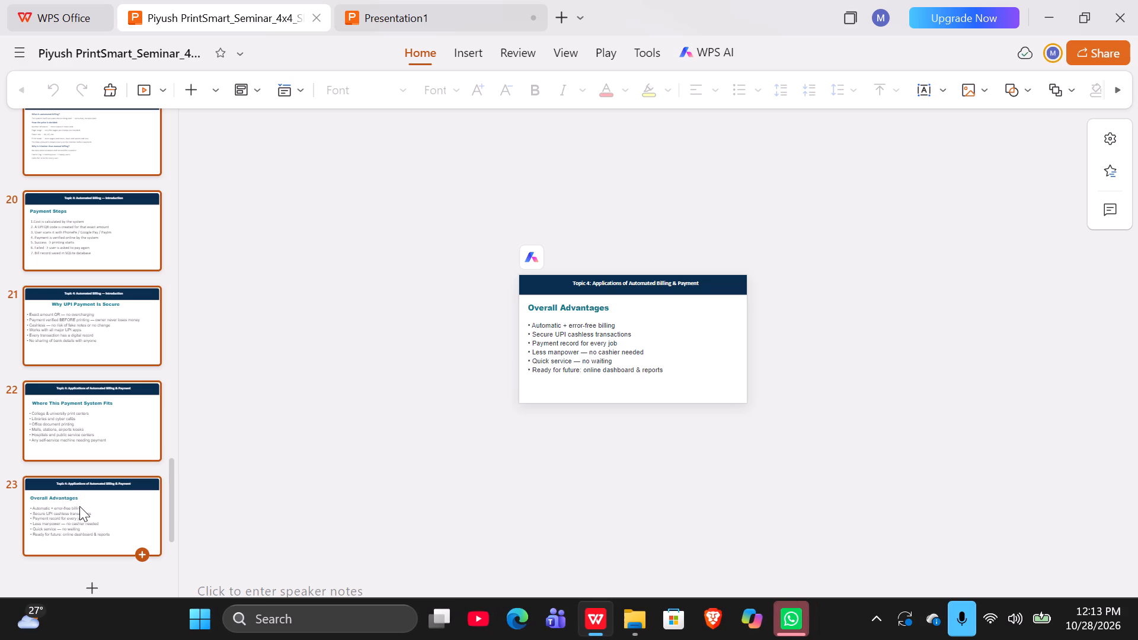
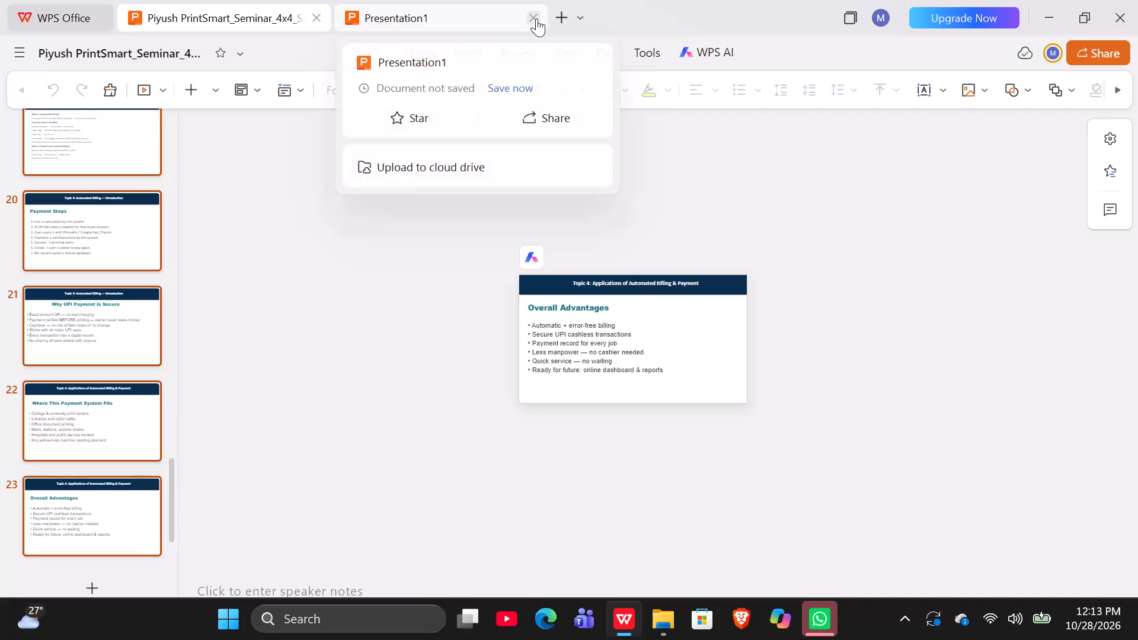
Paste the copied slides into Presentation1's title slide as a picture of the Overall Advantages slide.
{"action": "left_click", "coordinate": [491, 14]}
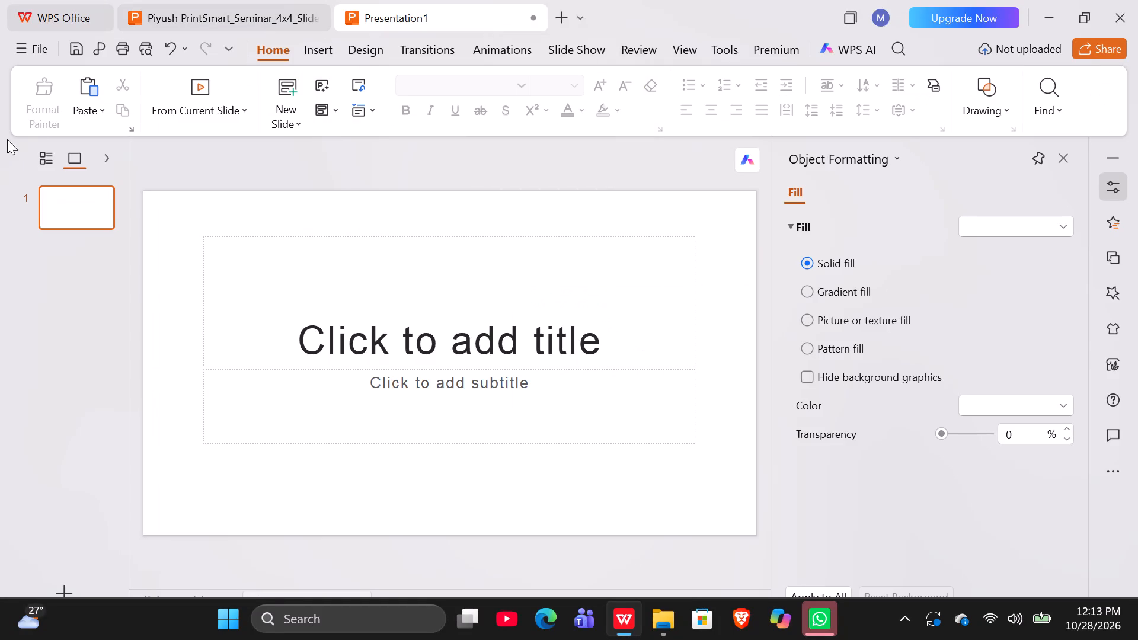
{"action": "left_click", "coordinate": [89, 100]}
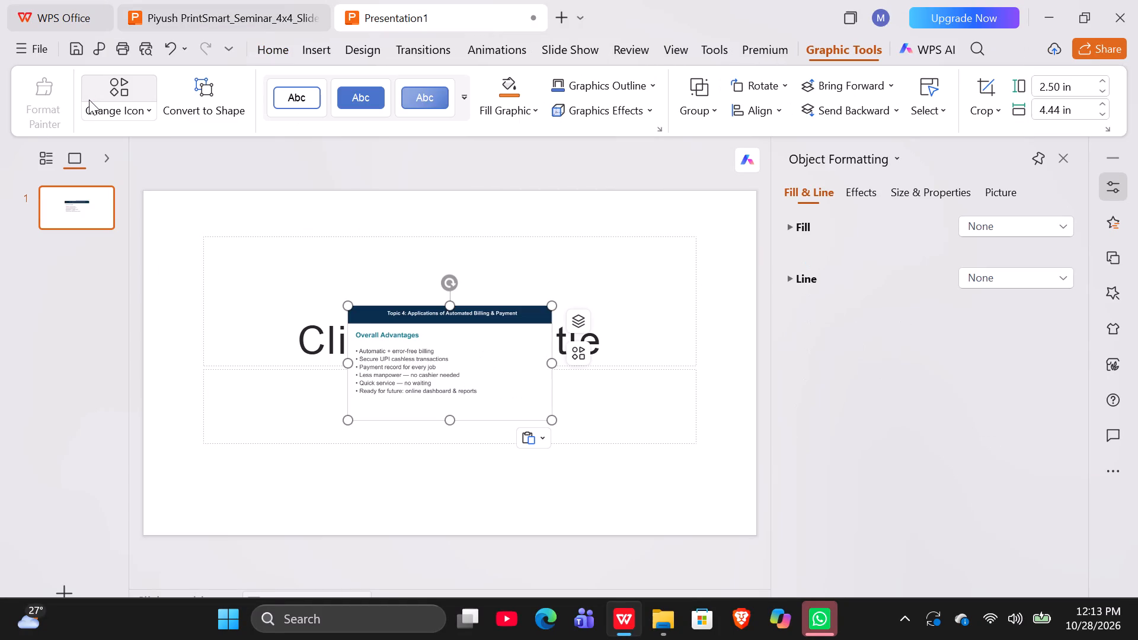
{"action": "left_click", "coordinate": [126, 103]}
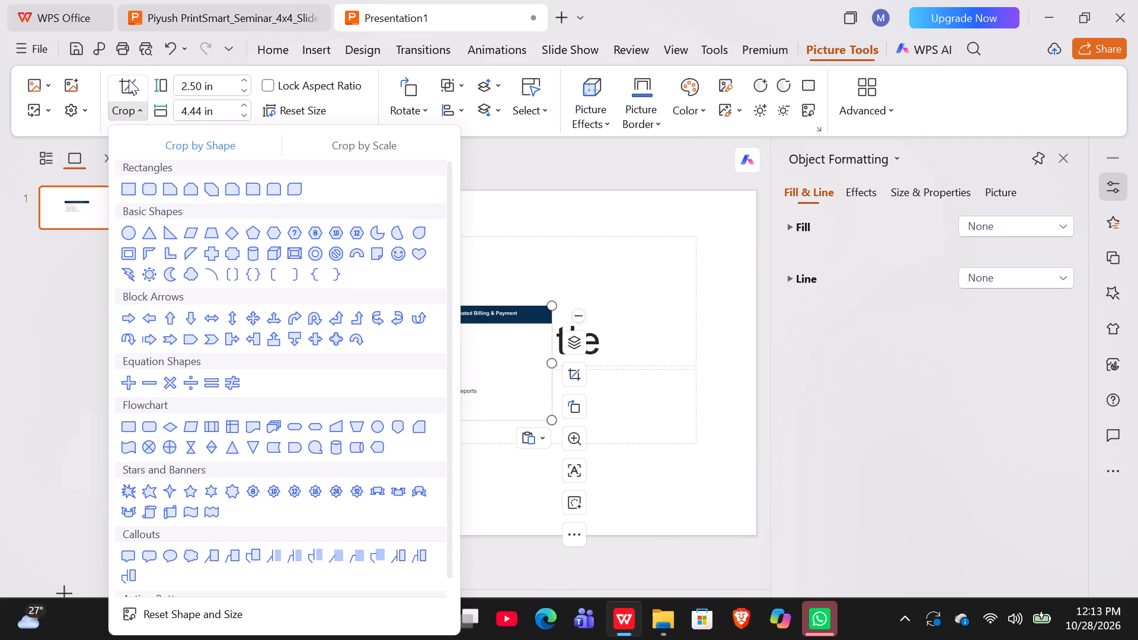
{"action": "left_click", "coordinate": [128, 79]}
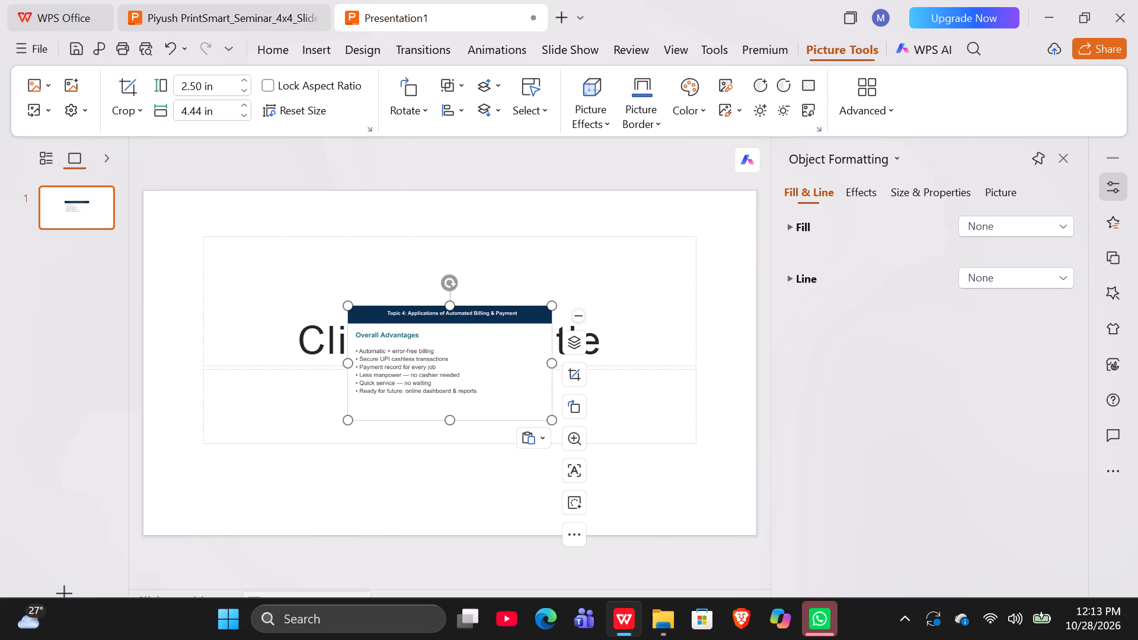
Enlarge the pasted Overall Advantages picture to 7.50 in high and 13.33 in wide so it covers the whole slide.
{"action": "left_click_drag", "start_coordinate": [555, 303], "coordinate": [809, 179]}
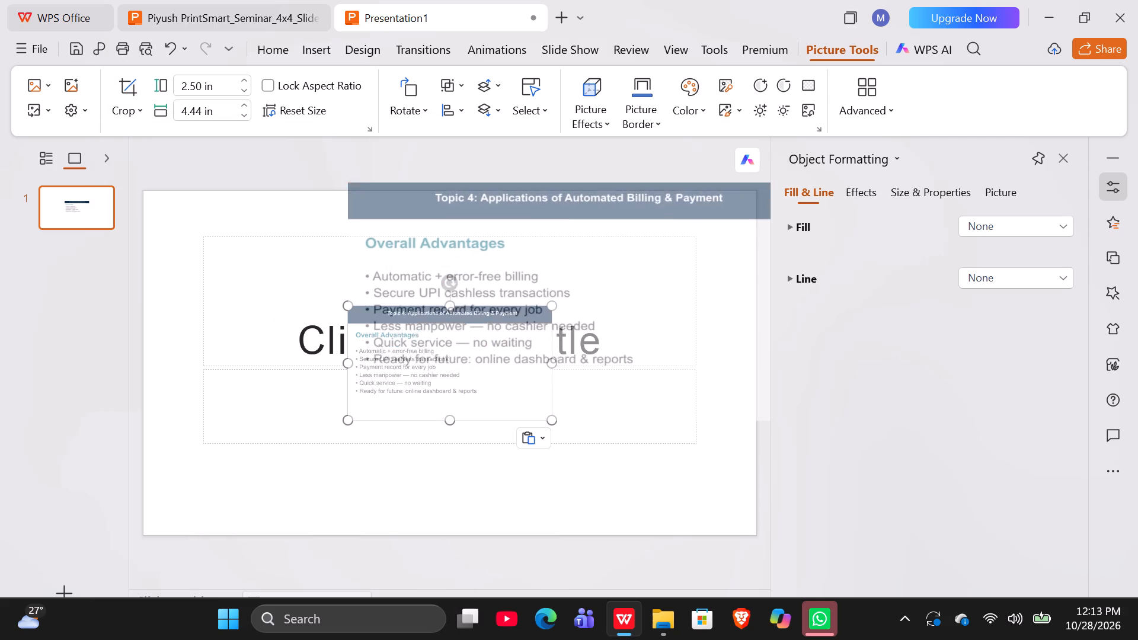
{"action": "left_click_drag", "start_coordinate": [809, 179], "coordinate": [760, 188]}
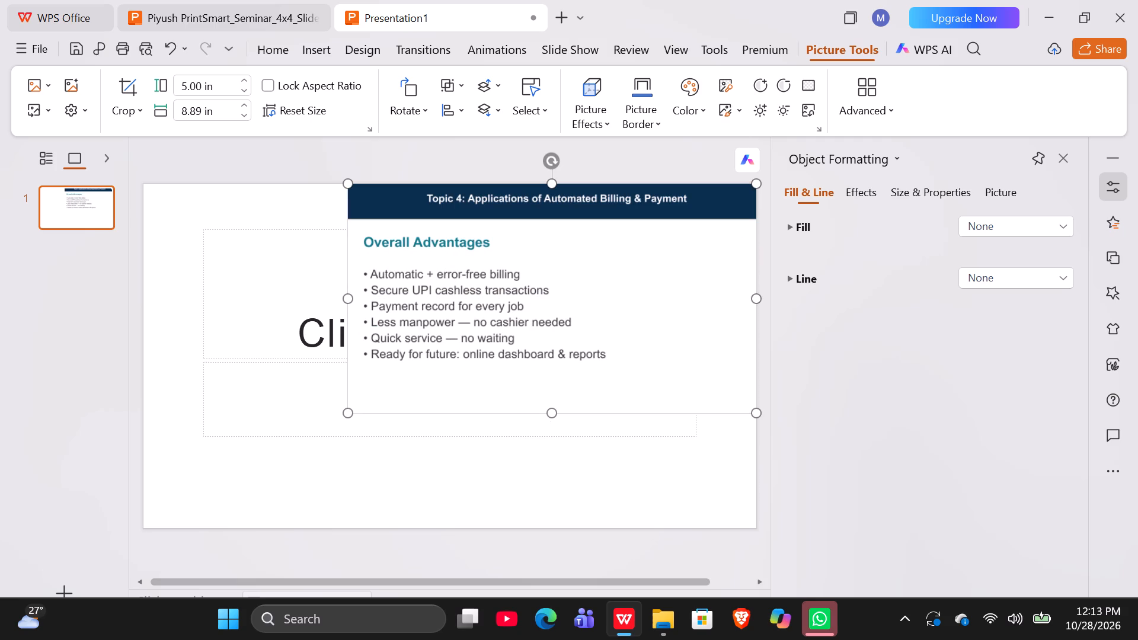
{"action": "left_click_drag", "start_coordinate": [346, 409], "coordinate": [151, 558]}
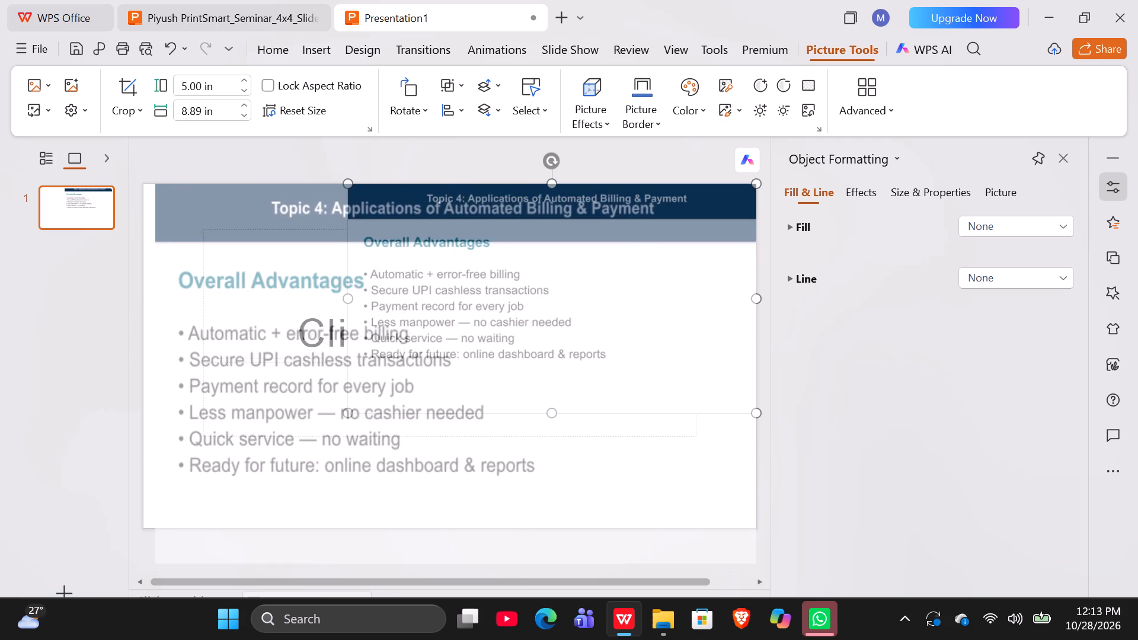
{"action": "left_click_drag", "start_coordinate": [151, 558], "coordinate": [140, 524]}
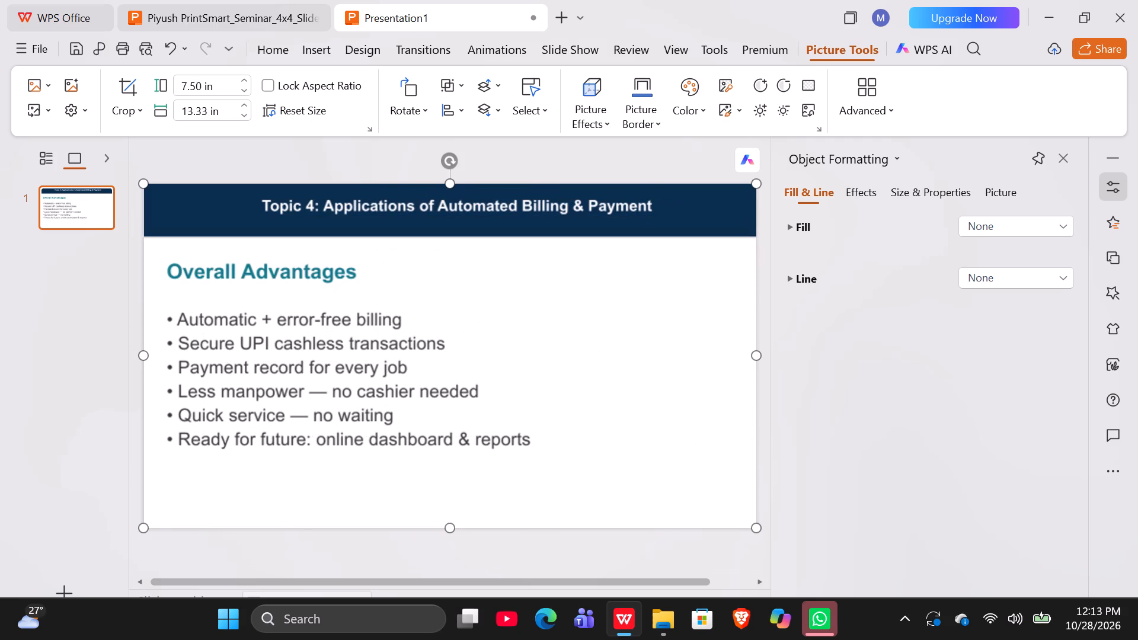
Open the pasted Overall Advantages picture in the enlarged preview and close the preview again.
{"action": "double_click", "coordinate": [381, 369]}
{"action": "double_click", "coordinate": [381, 369]}
{"action": "left_click", "coordinate": [550, 324]}
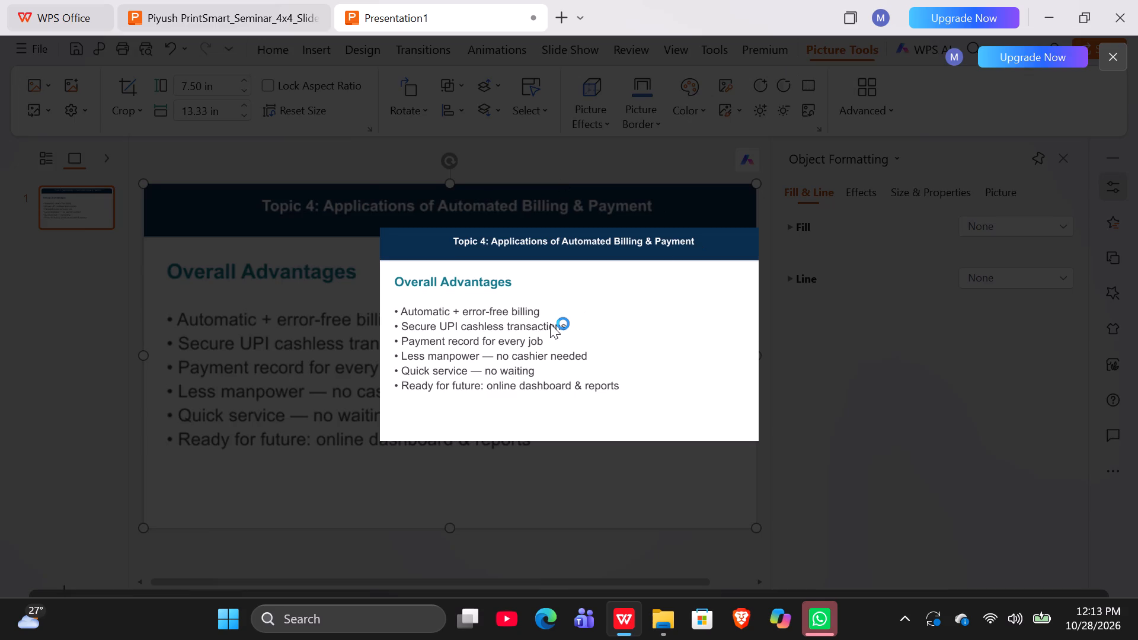
{"action": "left_click", "coordinate": [1112, 57]}
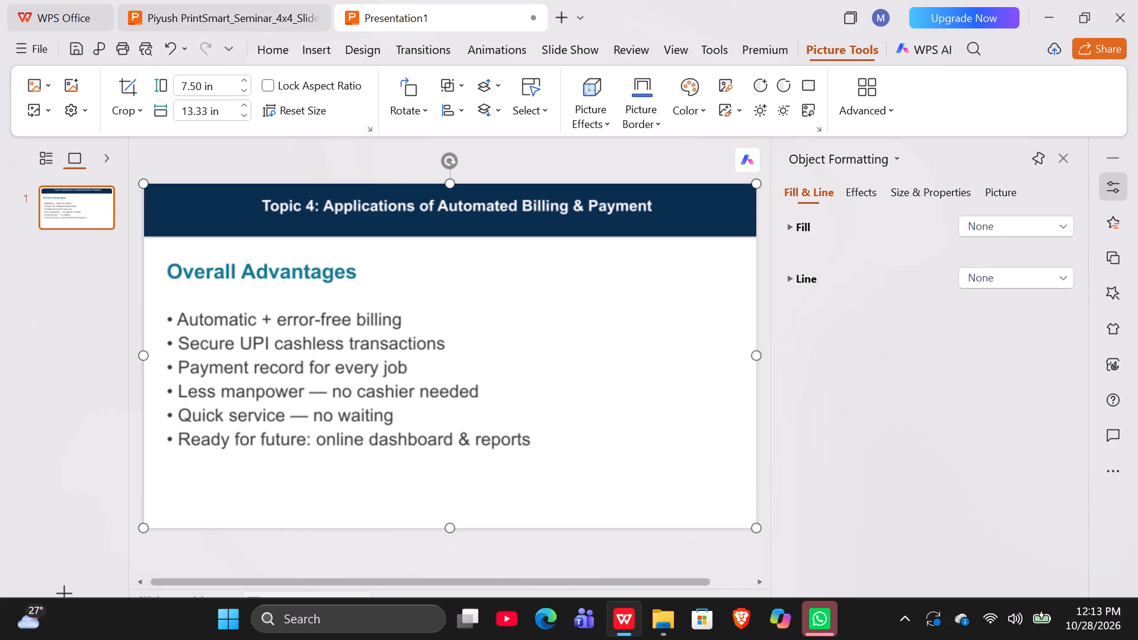
{"action": "left_click_drag", "start_coordinate": [718, 233], "coordinate": [714, 263]}
Close Presentation1 without saving its changes.
{"action": "left_click", "coordinate": [533, 20]}
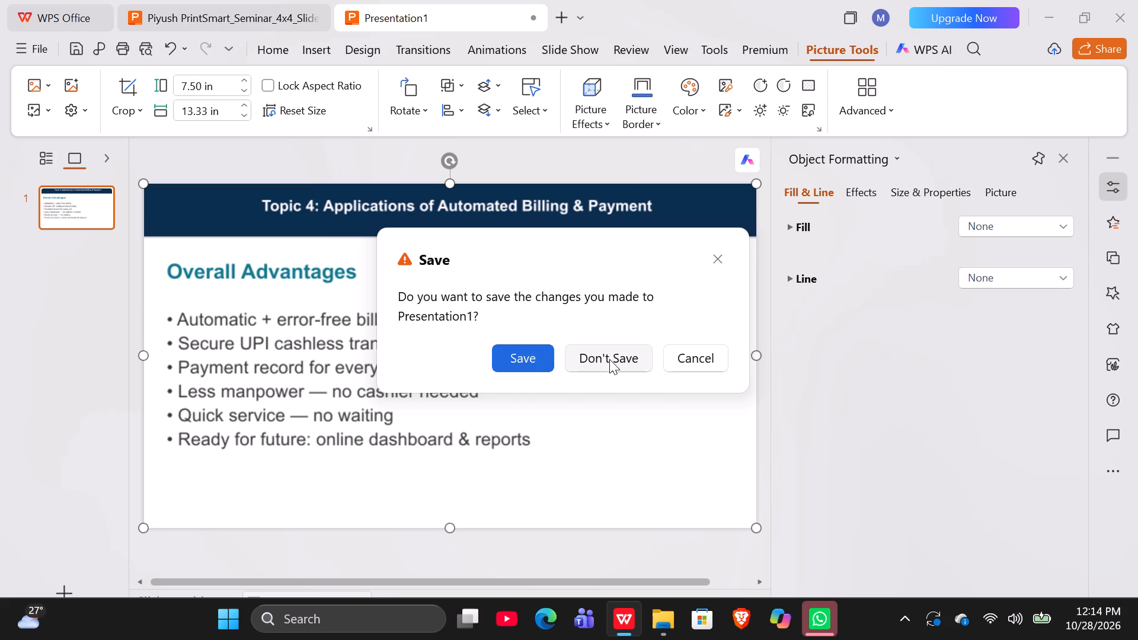
{"action": "left_click", "coordinate": [616, 362]}
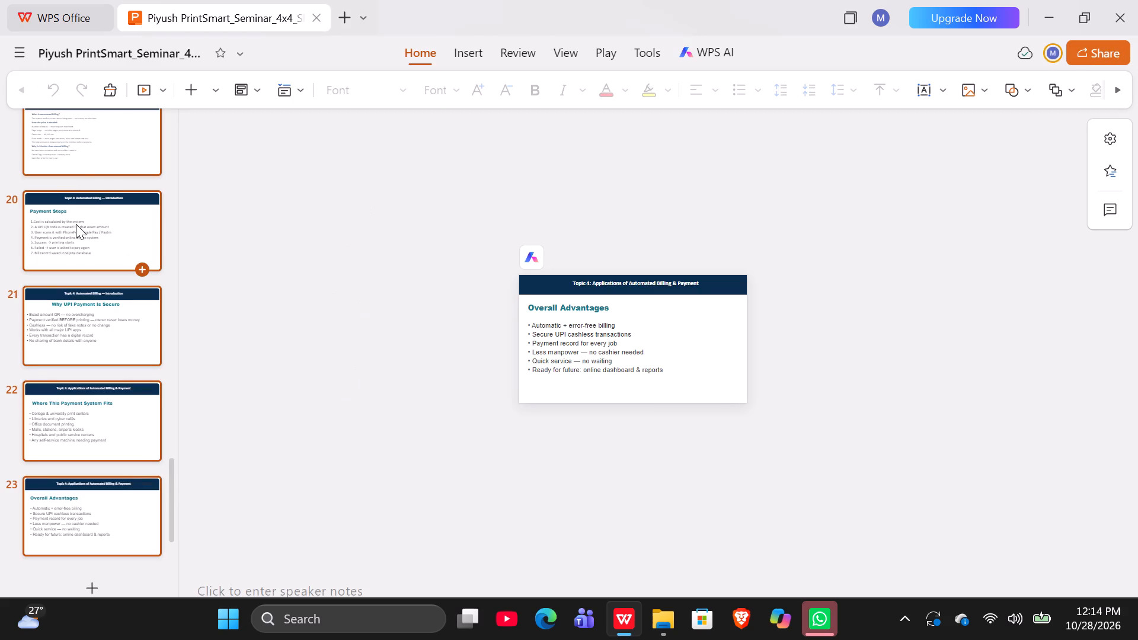
Copy the dark blue title banner from the "Topic 4: Automated Billing — Introduction" slide of the PrintSmart seminar deck.
{"action": "left_click", "coordinate": [76, 224]}
{"action": "left_click", "coordinate": [79, 168]}
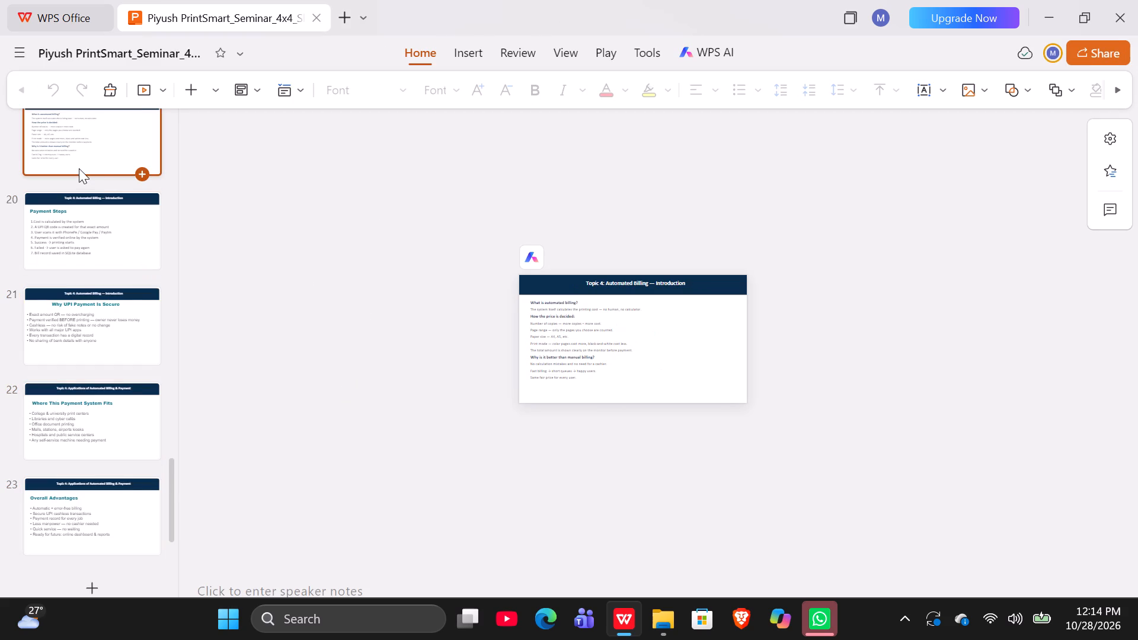
{"action": "left_click_drag", "start_coordinate": [547, 286], "coordinate": [580, 300]}
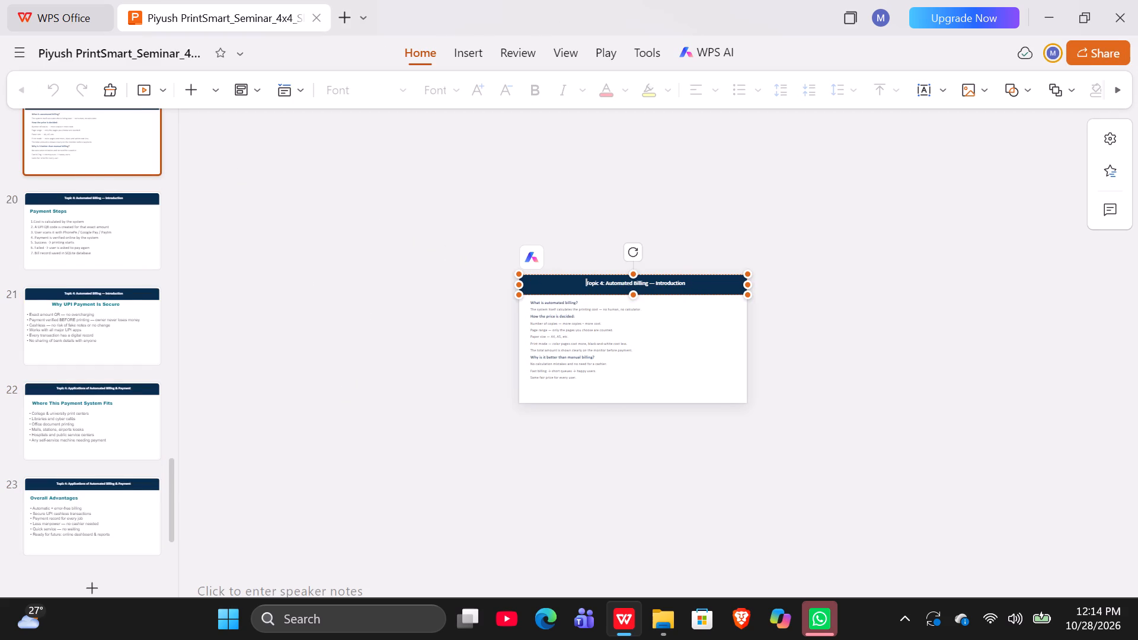
{"action": "left_click_drag", "start_coordinate": [580, 300], "coordinate": [728, 296]}
{"action": "left_click", "coordinate": [728, 296]}
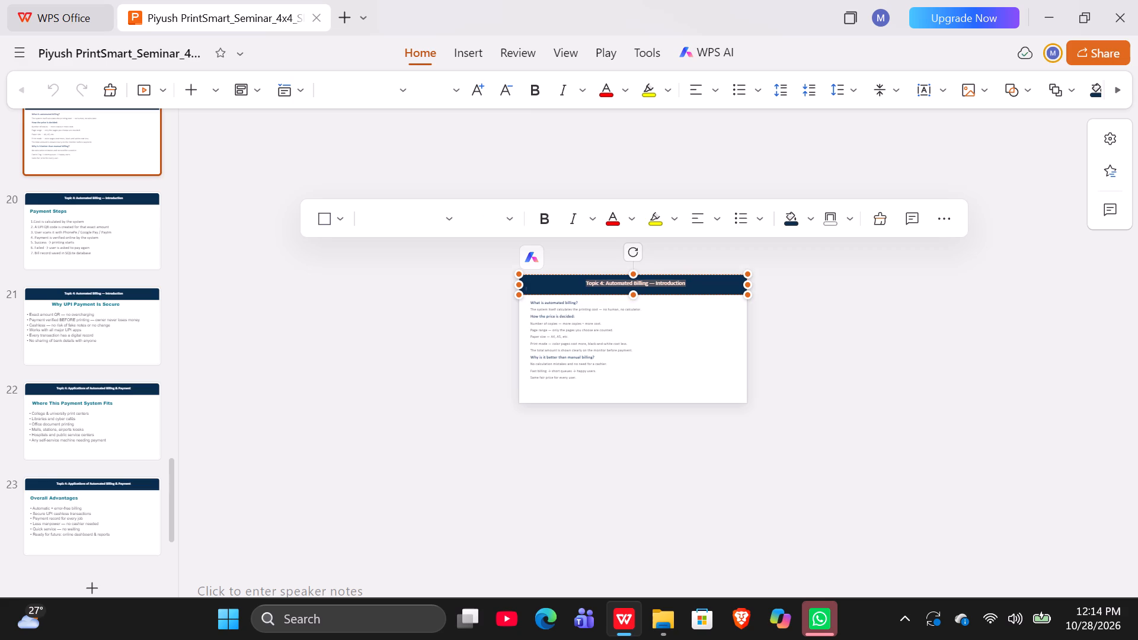
{"action": "scroll", "coordinate": [766, 426], "scroll_direction": "down", "scroll_amount": 1}
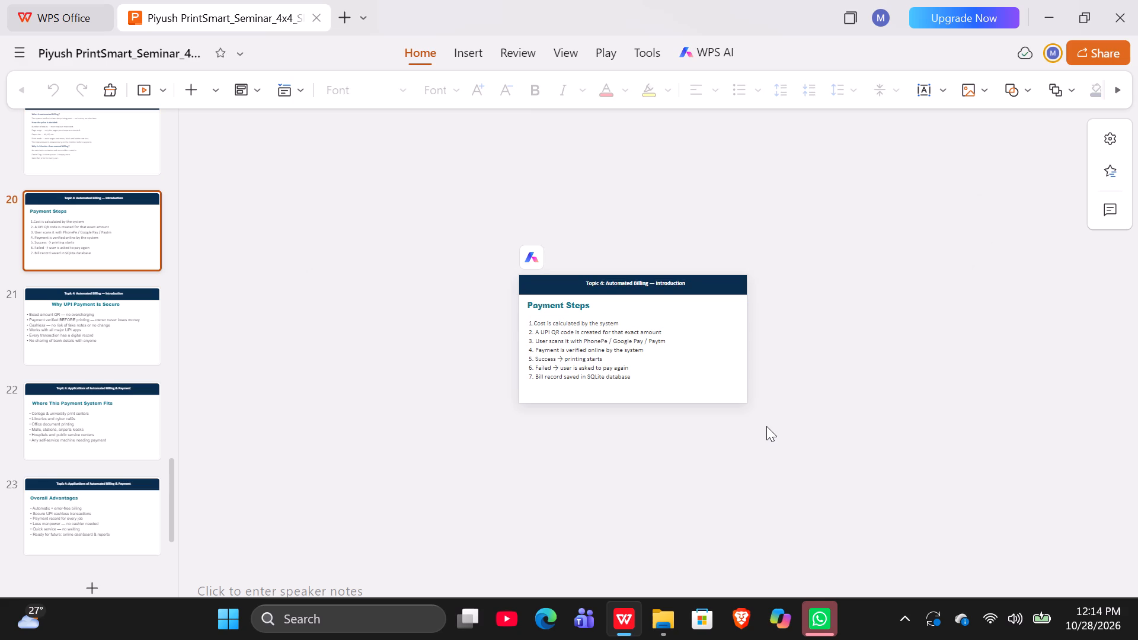
{"action": "scroll", "coordinate": [766, 426], "scroll_direction": "down", "scroll_amount": 1}
{"action": "left_click", "coordinate": [119, 132]}
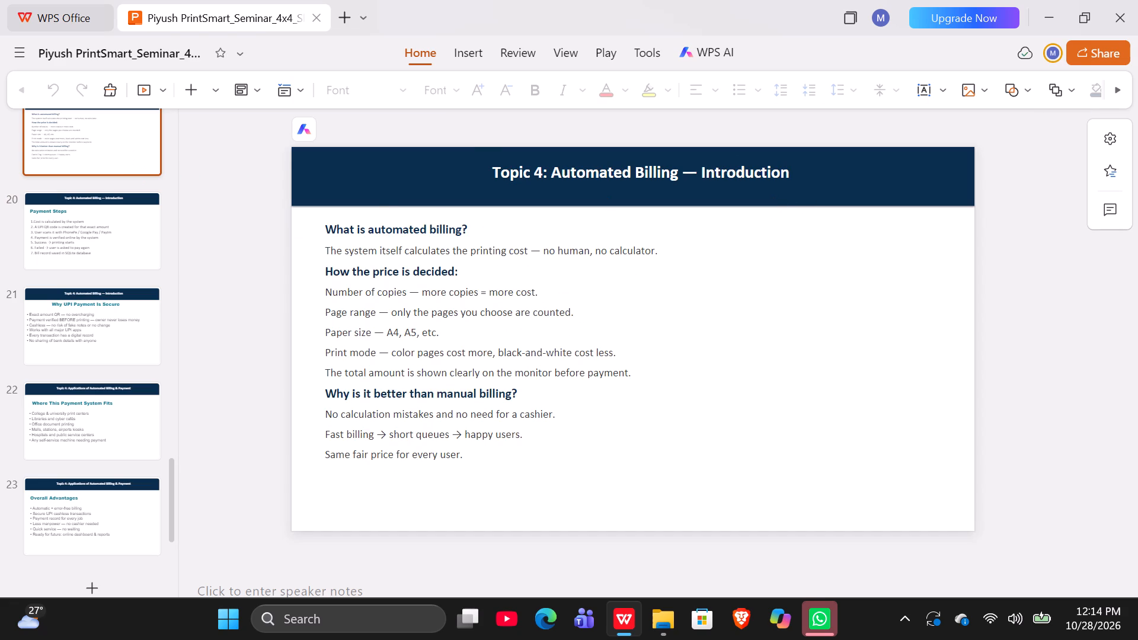
{"action": "left_click", "coordinate": [373, 200]}
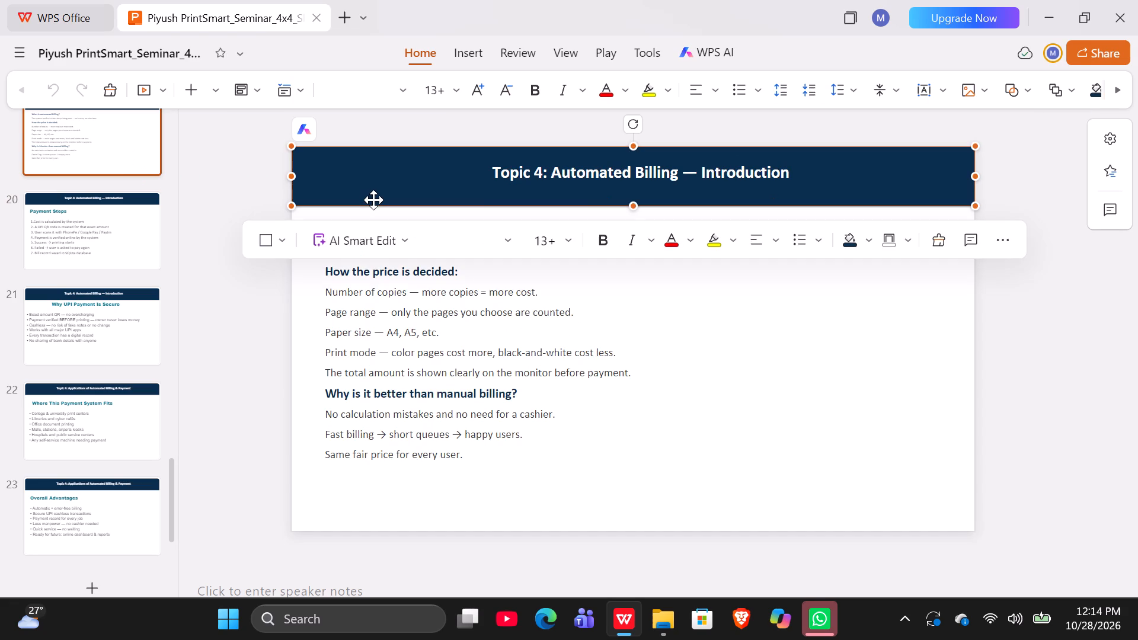
{"action": "key", "text": "ctrl+c"}
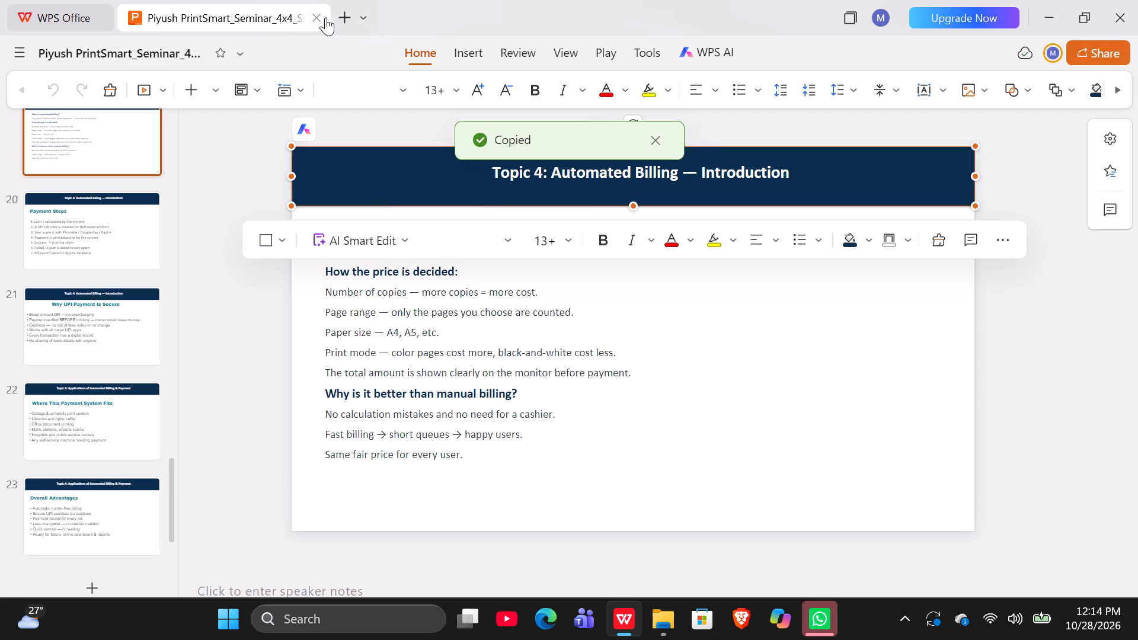
Start a new Slides presentation alongside the PrintSmart seminar deck.
{"action": "left_click", "coordinate": [346, 13]}
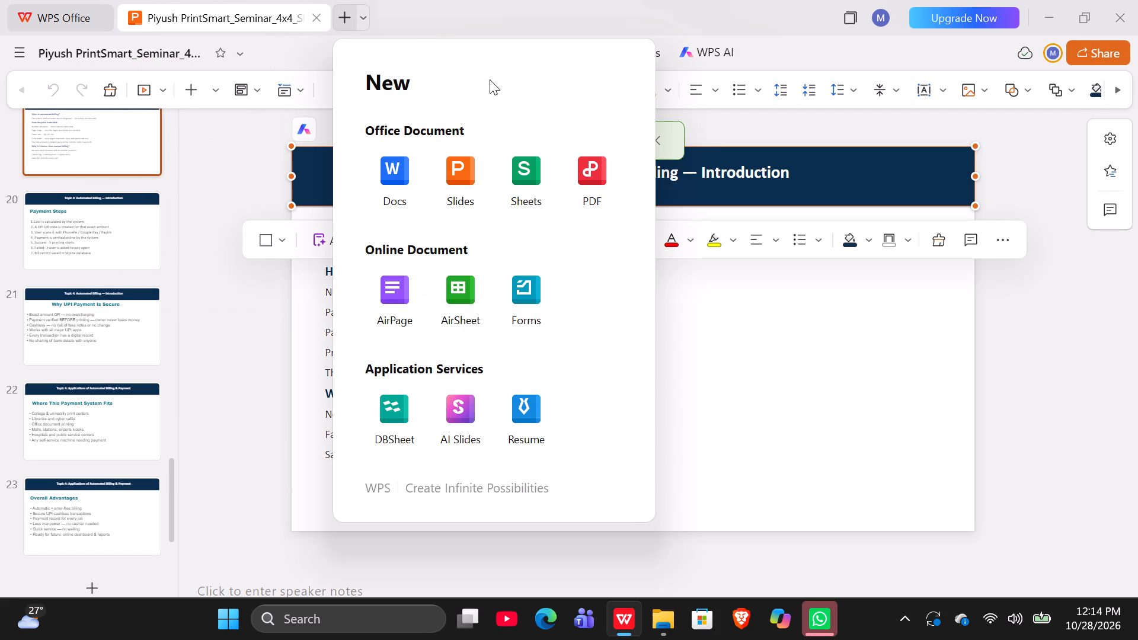
{"action": "left_click", "coordinate": [455, 167]}
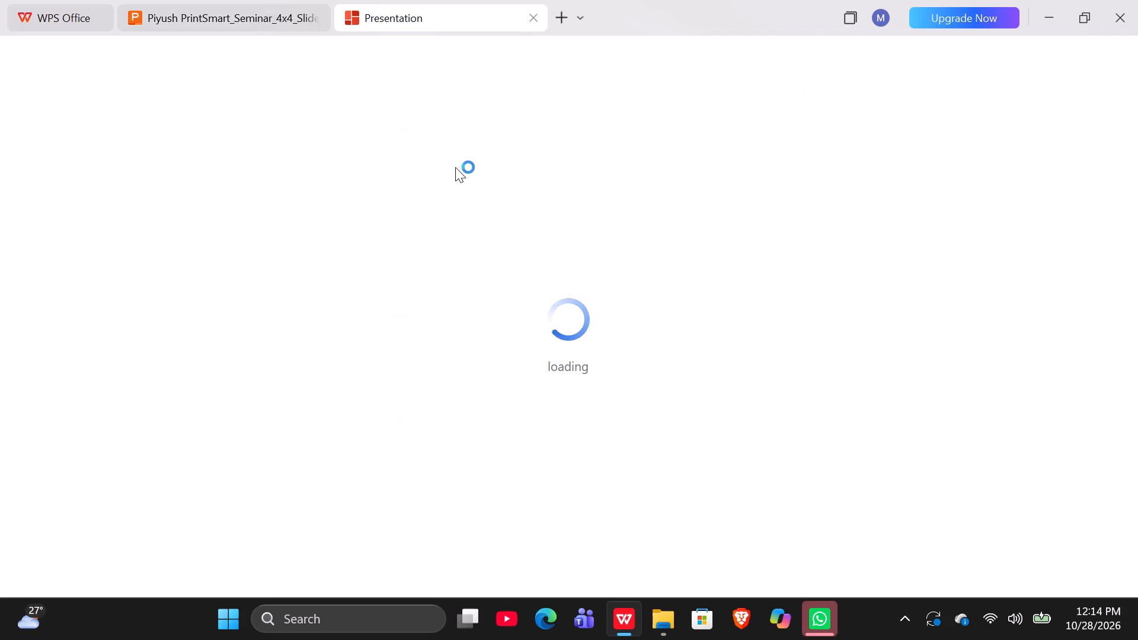
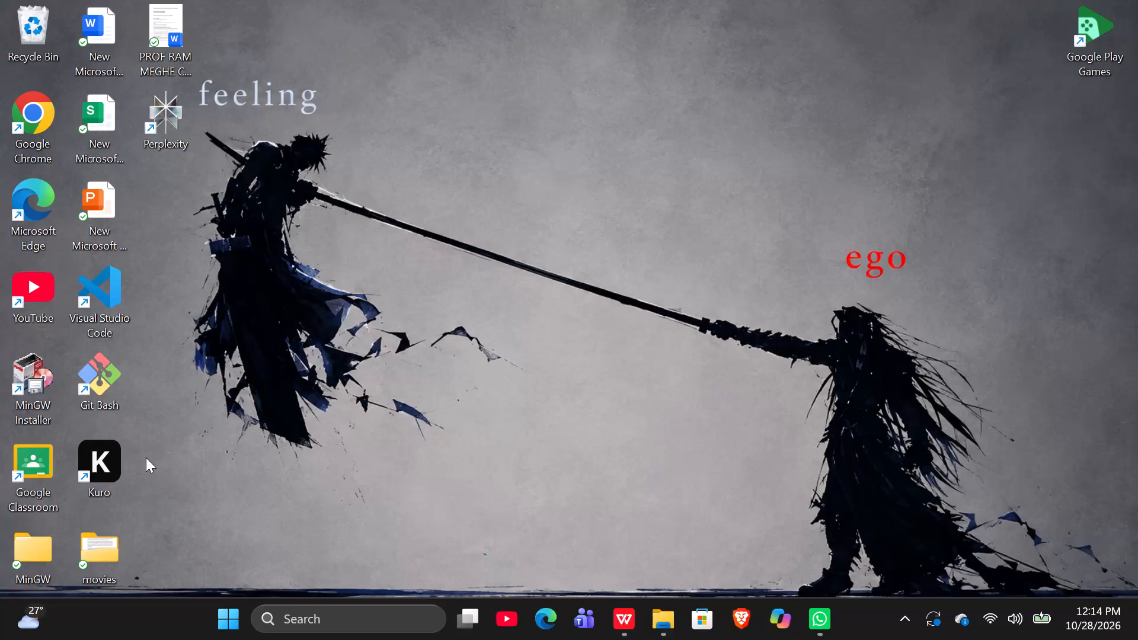
Launch the Kuro application from its desktop shortcut.
{"action": "double_click", "coordinate": [100, 457]}
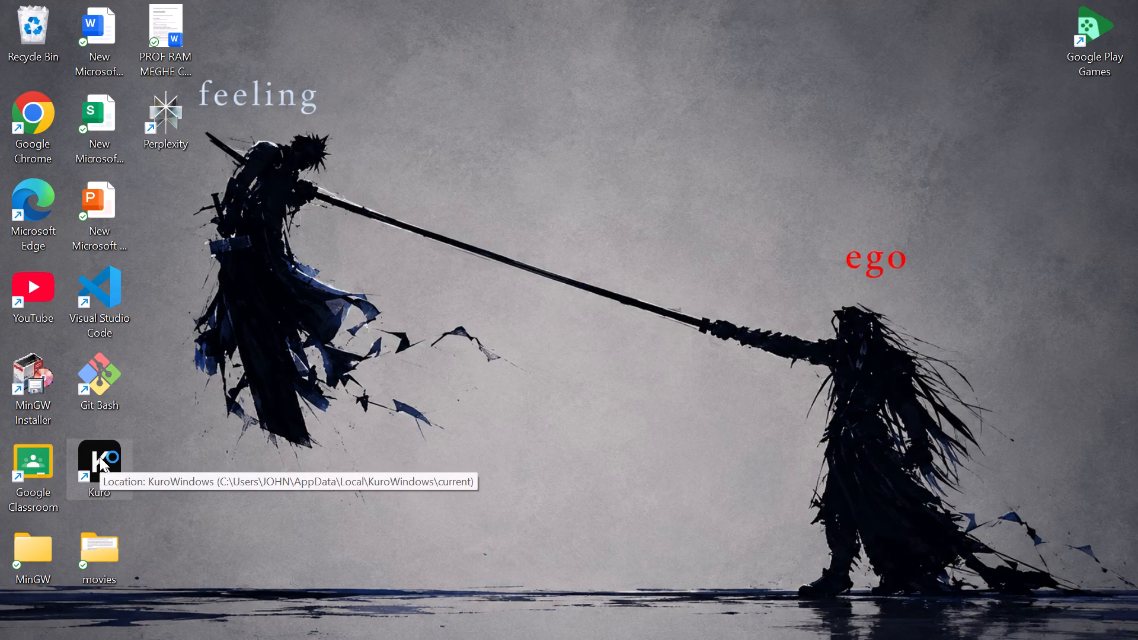
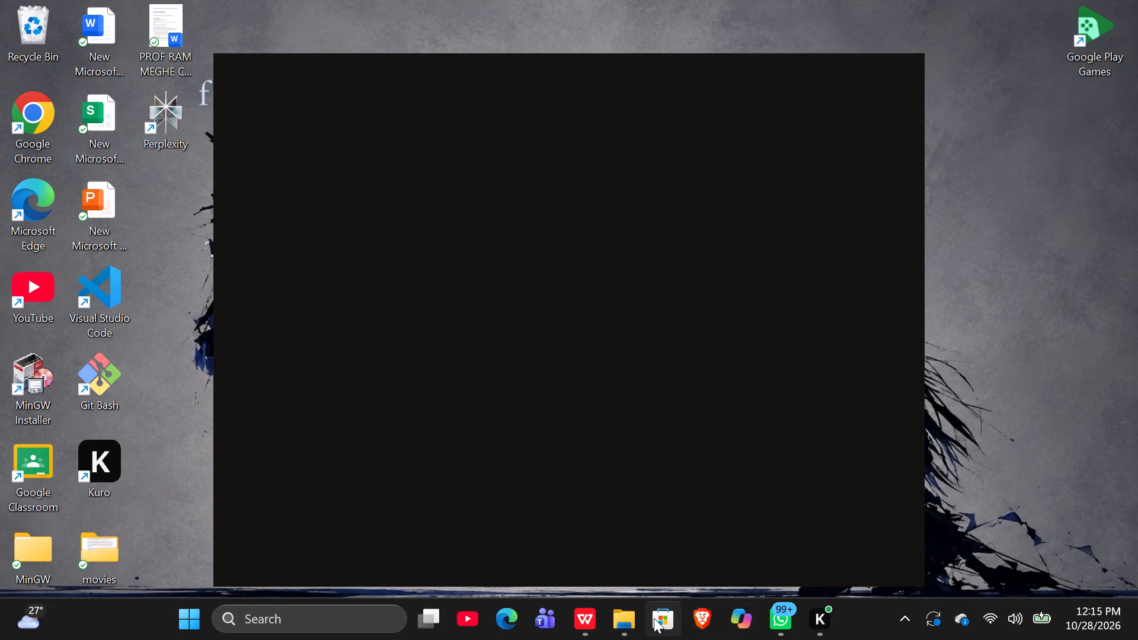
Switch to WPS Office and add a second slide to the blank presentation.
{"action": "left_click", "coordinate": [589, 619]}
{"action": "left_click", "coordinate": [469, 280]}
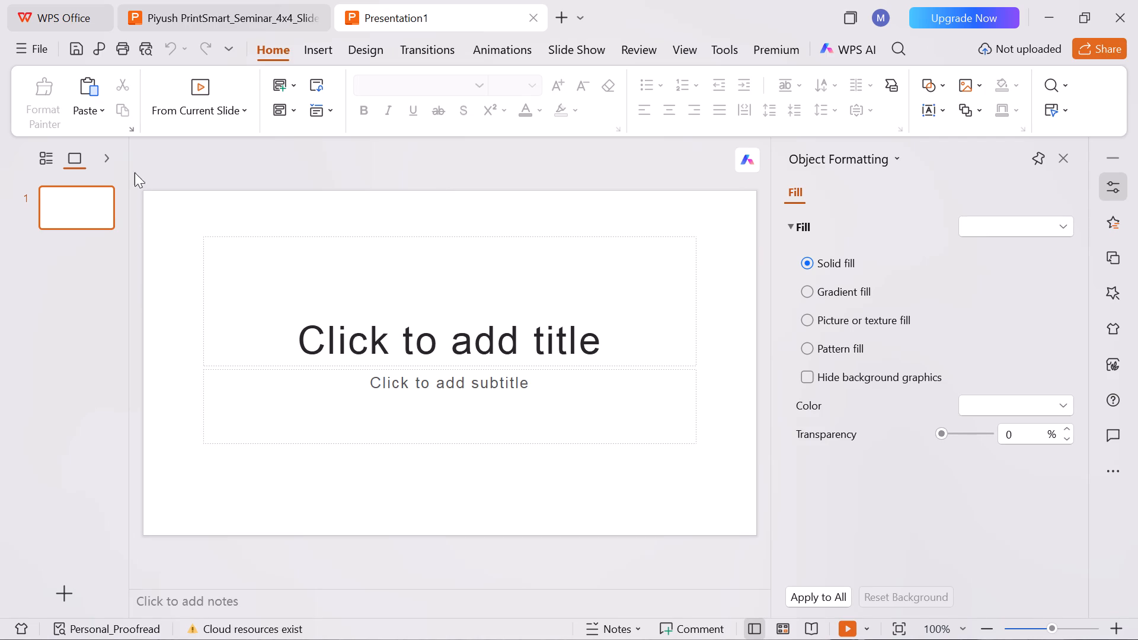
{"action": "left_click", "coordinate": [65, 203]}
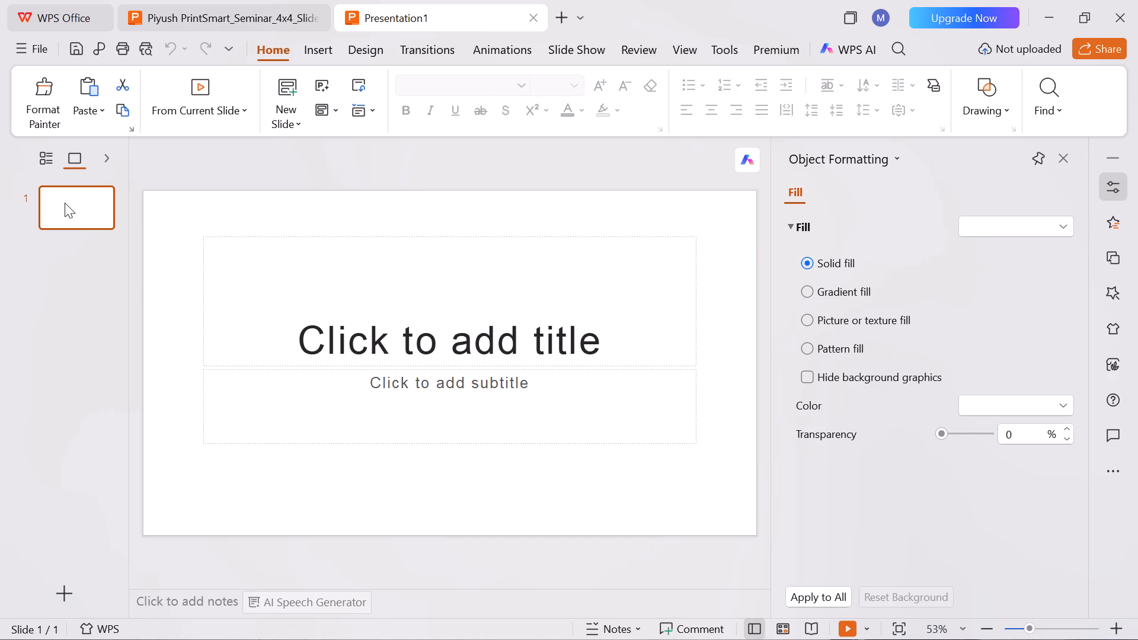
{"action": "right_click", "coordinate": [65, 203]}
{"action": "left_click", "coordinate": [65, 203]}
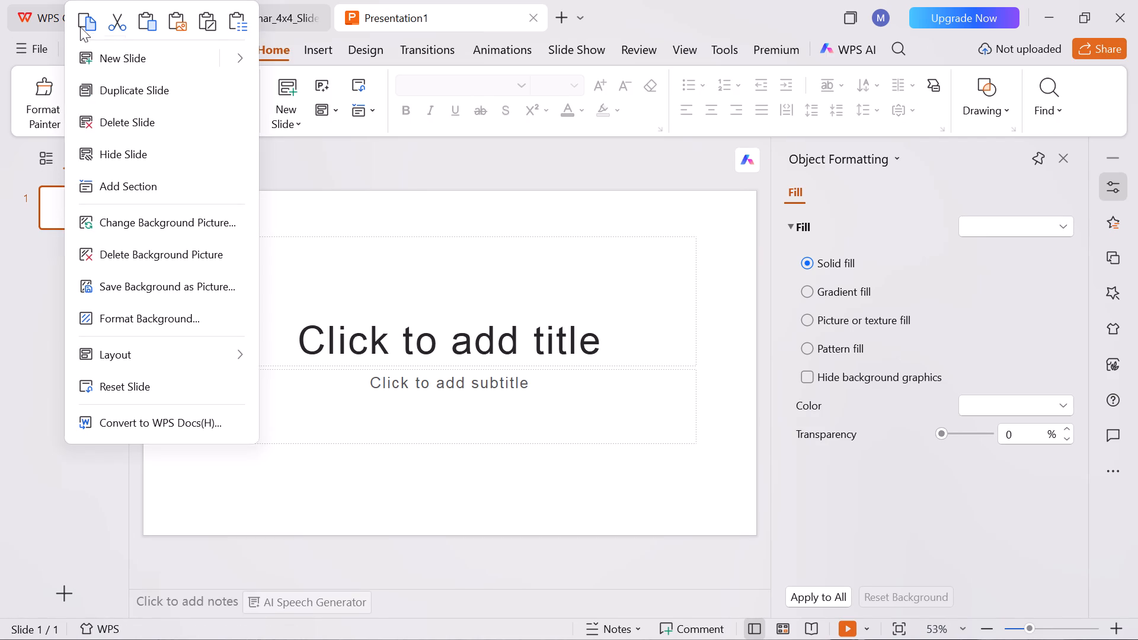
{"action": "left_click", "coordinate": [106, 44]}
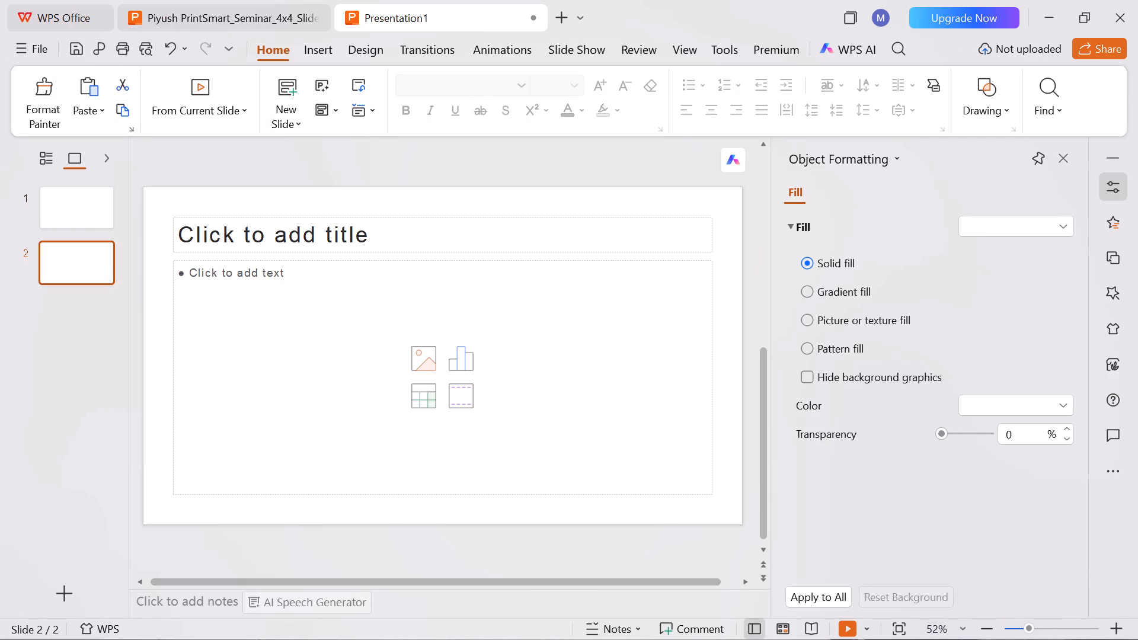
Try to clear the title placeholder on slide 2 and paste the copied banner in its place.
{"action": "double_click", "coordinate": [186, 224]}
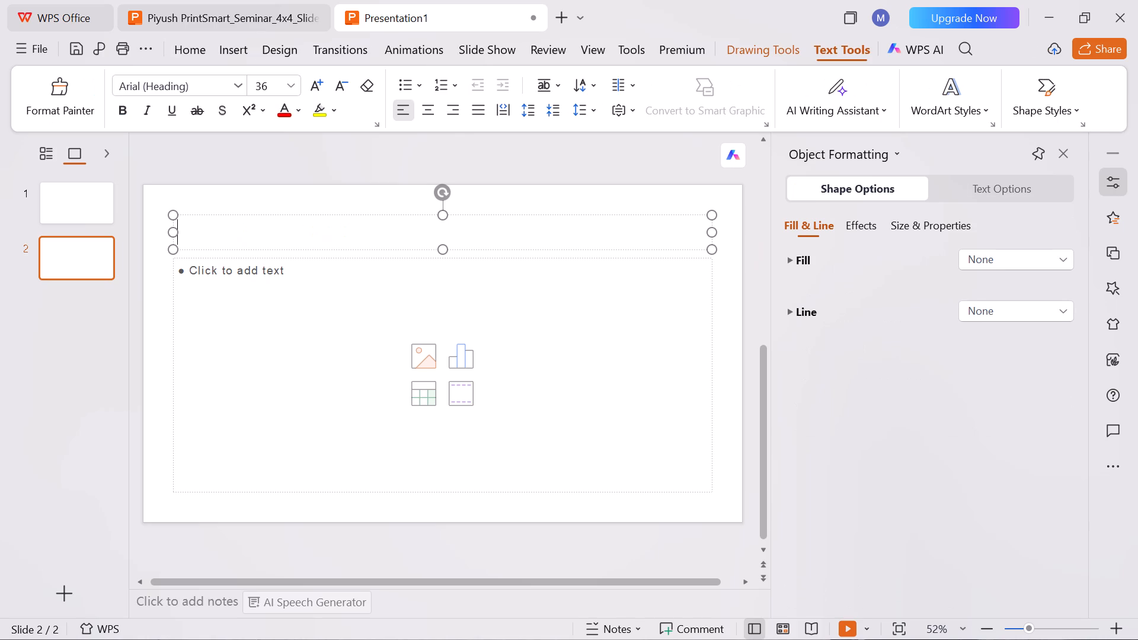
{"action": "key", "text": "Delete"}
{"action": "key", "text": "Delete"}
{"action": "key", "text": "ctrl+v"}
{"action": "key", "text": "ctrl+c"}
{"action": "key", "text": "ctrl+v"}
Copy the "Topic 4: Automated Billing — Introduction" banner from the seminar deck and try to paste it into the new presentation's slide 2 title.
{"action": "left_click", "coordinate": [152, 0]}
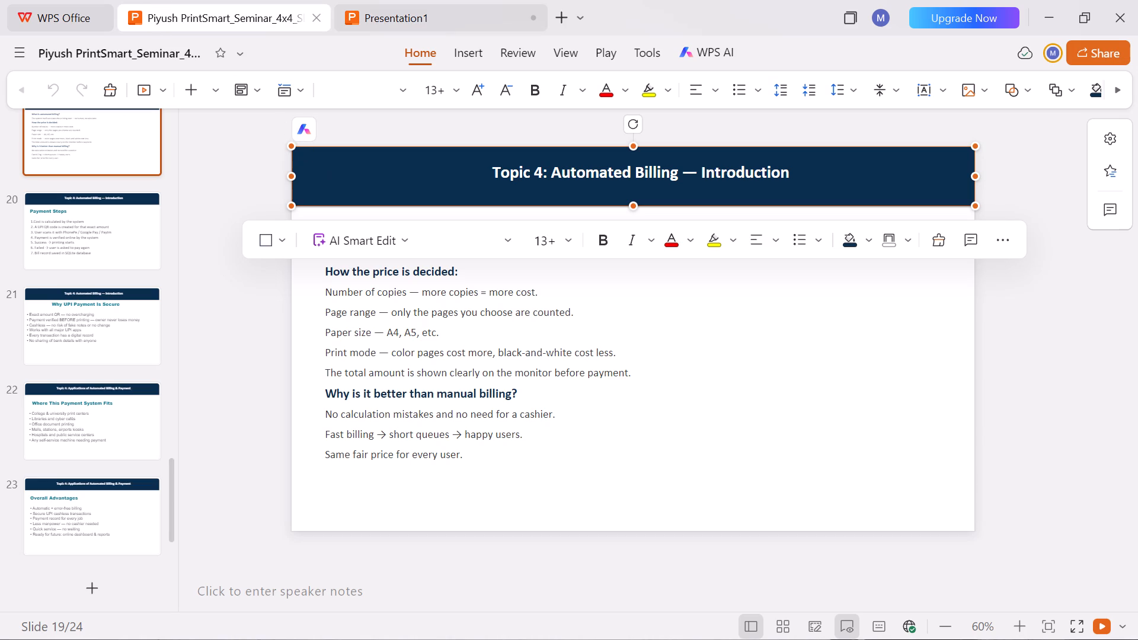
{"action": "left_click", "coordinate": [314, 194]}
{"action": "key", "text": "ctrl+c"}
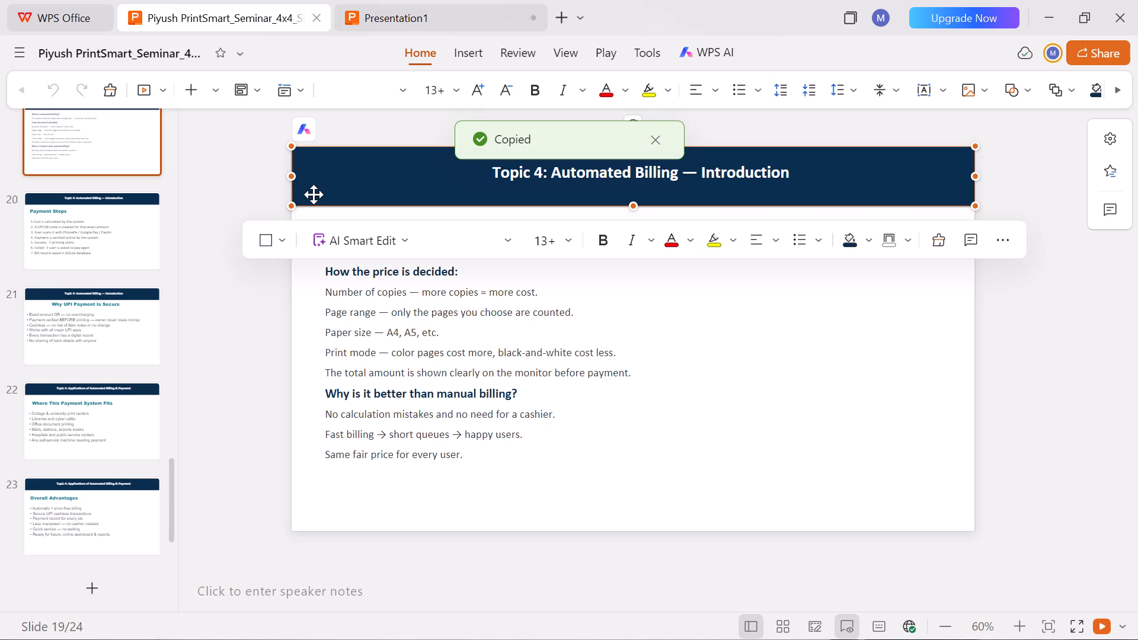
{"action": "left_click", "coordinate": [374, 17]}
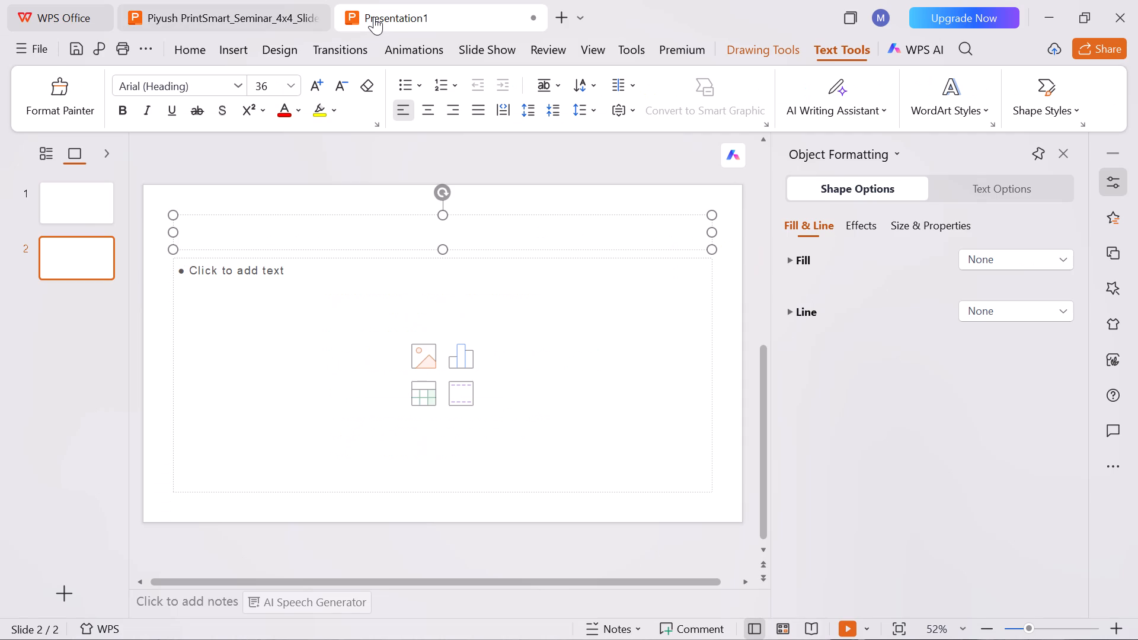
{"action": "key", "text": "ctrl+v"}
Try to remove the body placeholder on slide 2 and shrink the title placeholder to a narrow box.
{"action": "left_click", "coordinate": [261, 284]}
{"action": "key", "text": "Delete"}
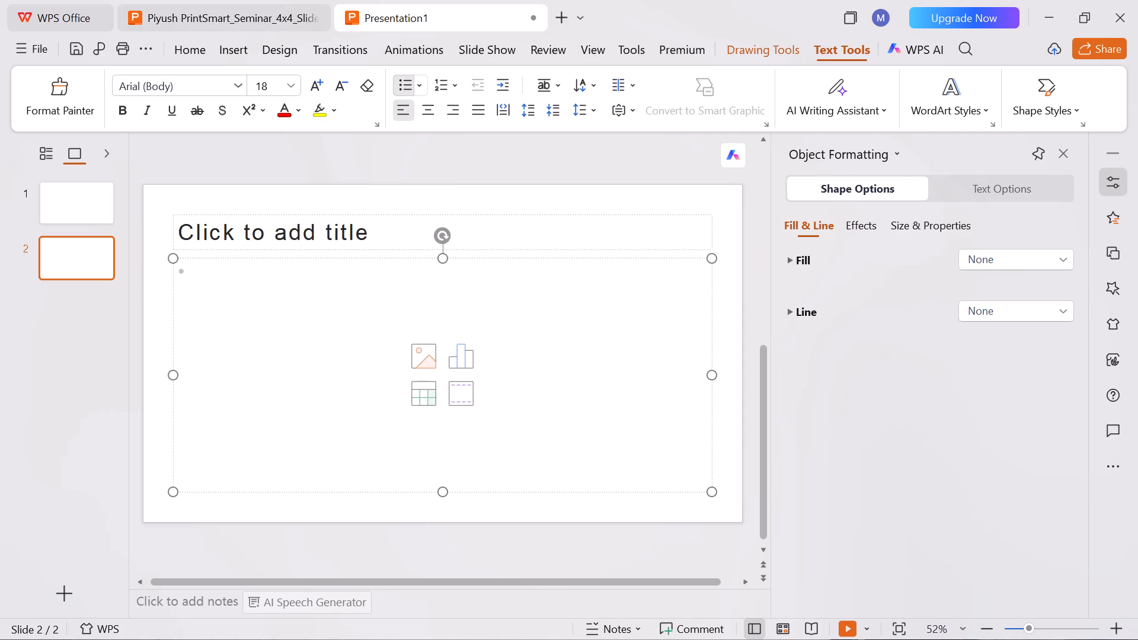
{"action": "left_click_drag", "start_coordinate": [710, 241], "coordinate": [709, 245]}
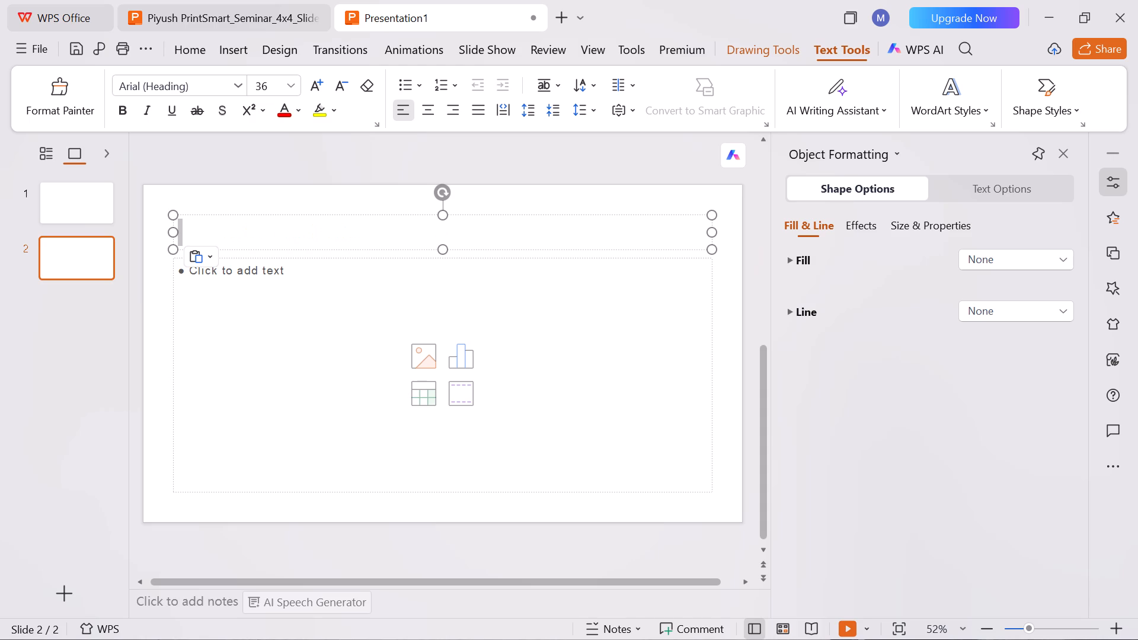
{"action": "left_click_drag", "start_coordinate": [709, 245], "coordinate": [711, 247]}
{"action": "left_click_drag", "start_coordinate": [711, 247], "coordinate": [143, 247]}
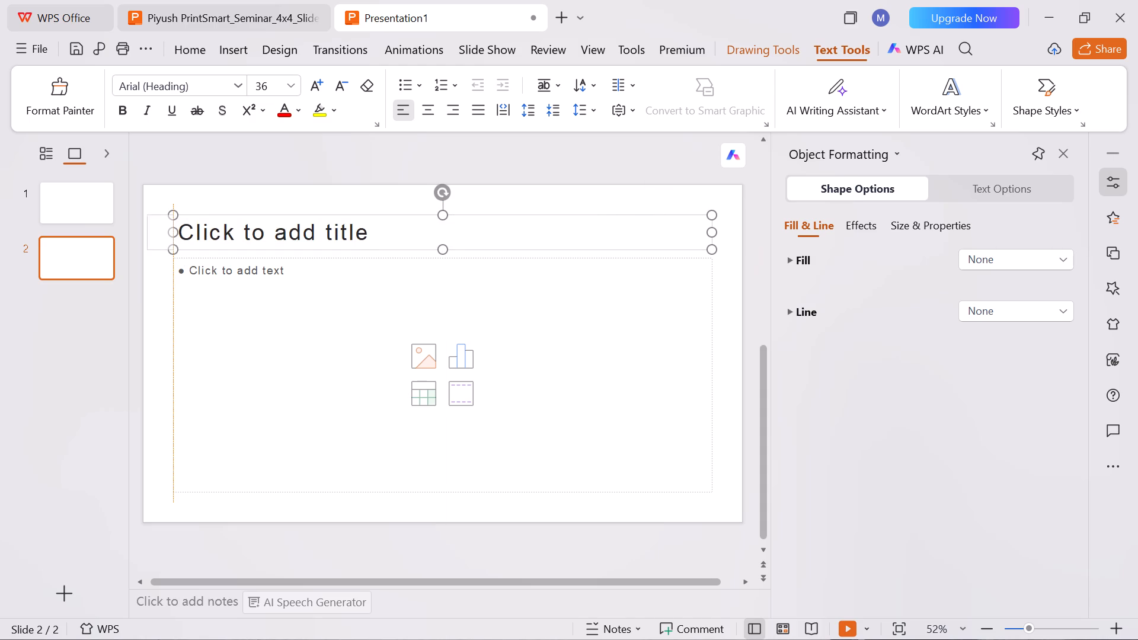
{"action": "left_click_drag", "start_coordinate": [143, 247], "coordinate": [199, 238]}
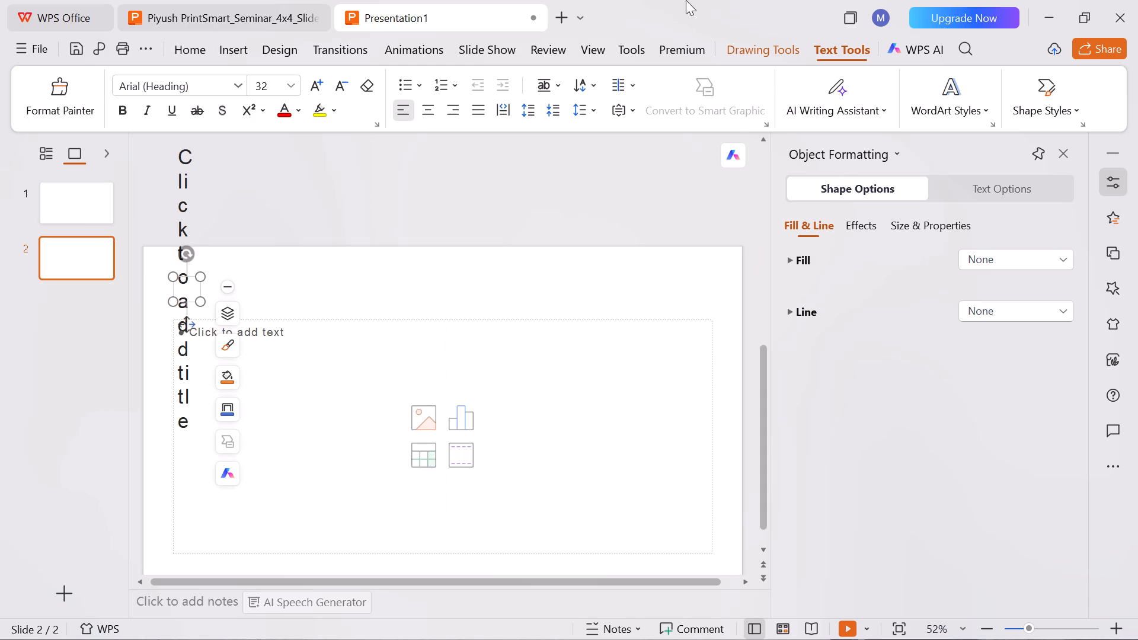
Close the new blank presentation.
{"action": "left_click", "coordinate": [534, 20]}
{"action": "left_click", "coordinate": [593, 354]}
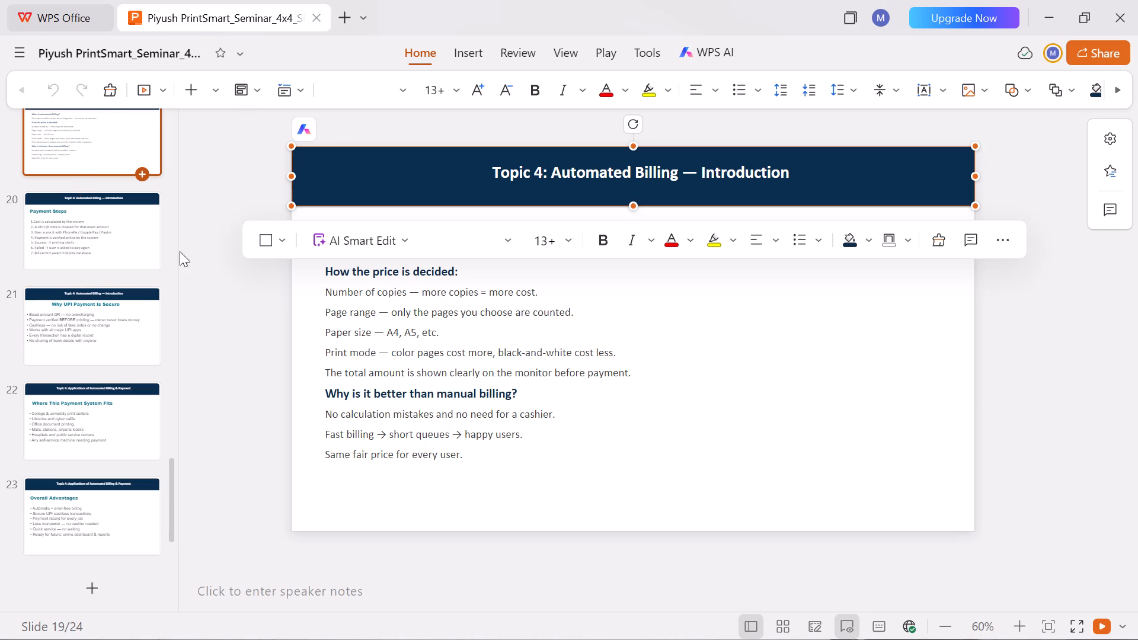
Delete unneeded slides from the seminar deck, including slides 3 to 5 covering Topic 1 System Architecture, Software, and Hardware & Tools.
{"action": "scroll", "coordinate": [200, 258], "scroll_direction": "down", "scroll_amount": 3}
{"action": "scroll", "coordinate": [200, 258], "scroll_direction": "up", "scroll_amount": 1}
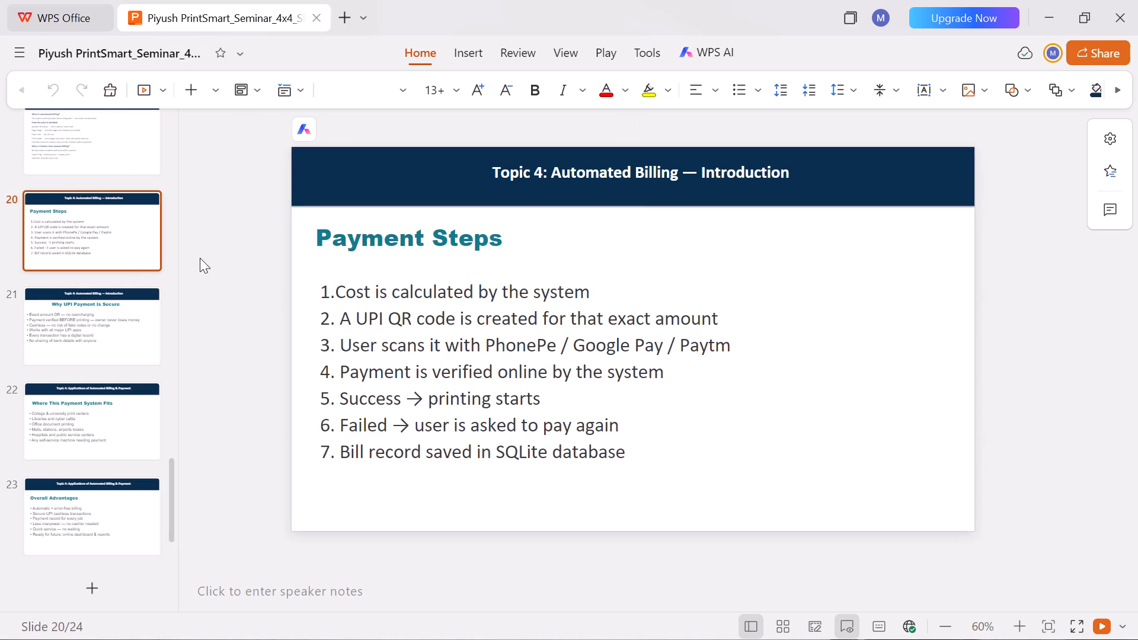
{"action": "scroll", "coordinate": [200, 258], "scroll_direction": "up", "scroll_amount": 2}
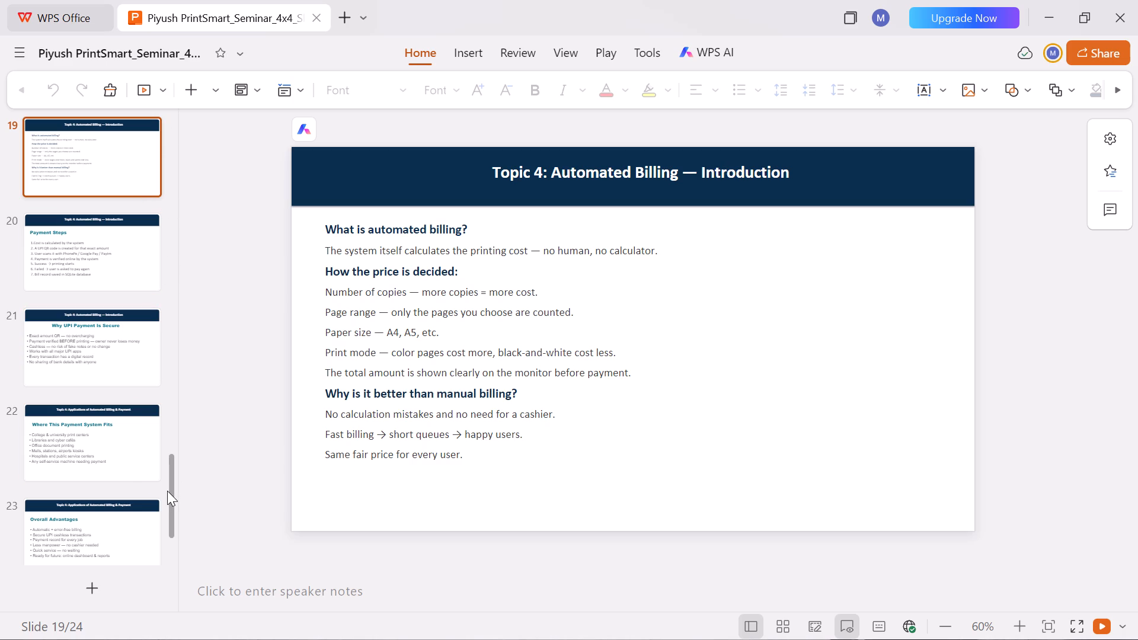
{"action": "left_click_drag", "start_coordinate": [167, 491], "coordinate": [131, 161]}
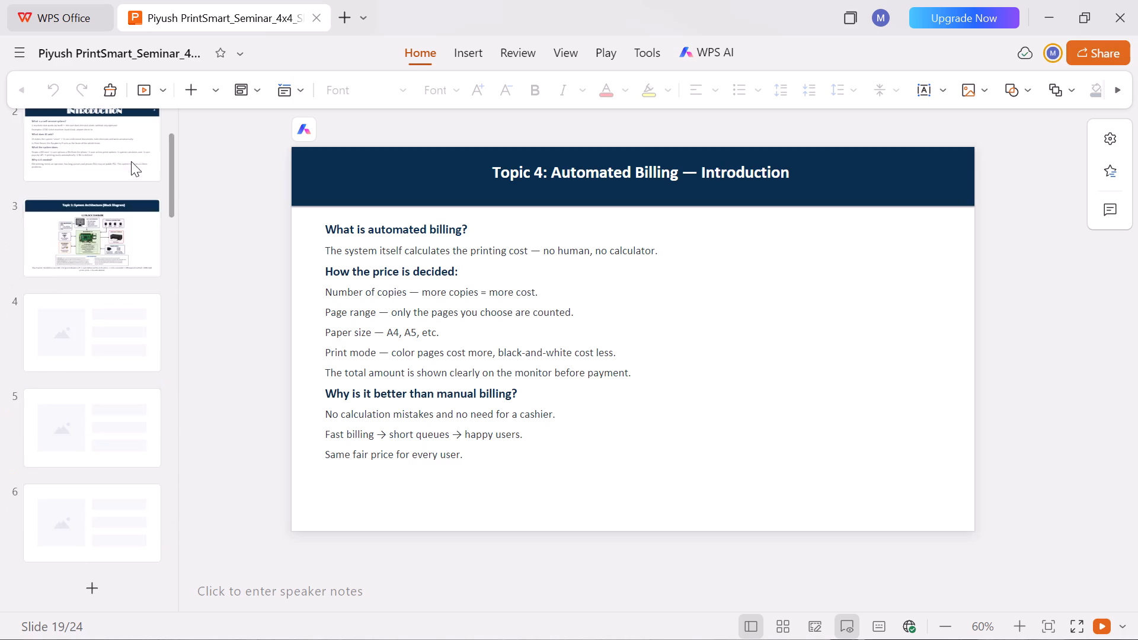
{"action": "left_click", "coordinate": [172, 180]}
{"action": "left_click_drag", "start_coordinate": [172, 180], "coordinate": [174, 101]}
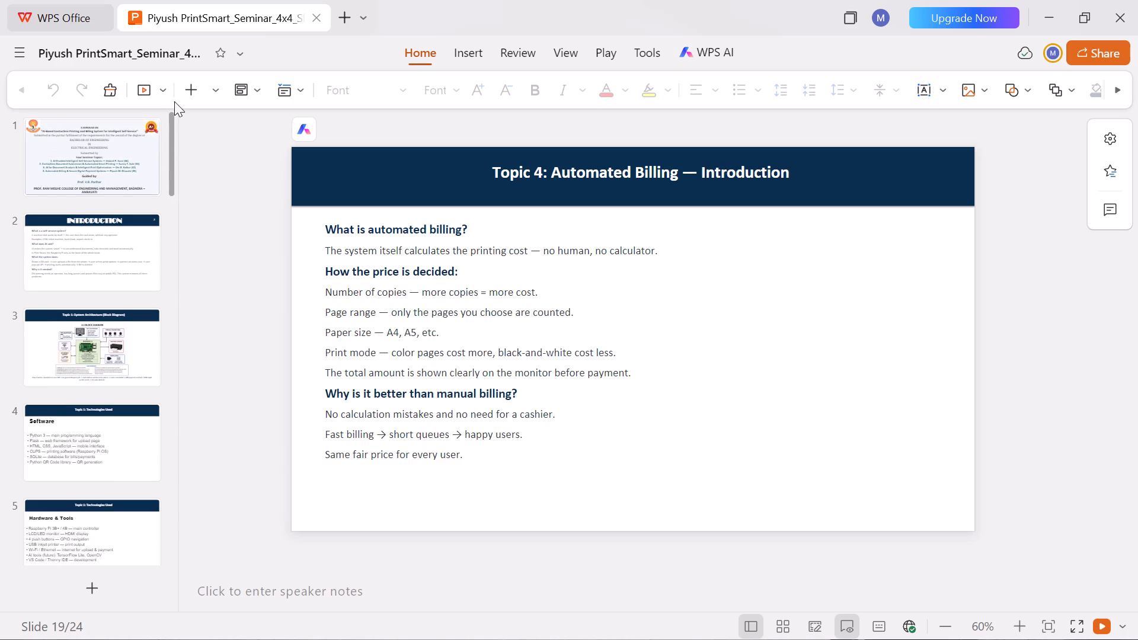
{"action": "left_click_drag", "start_coordinate": [174, 101], "coordinate": [175, 87]}
{"action": "left_click_drag", "start_coordinate": [133, 265], "coordinate": [145, 301]}
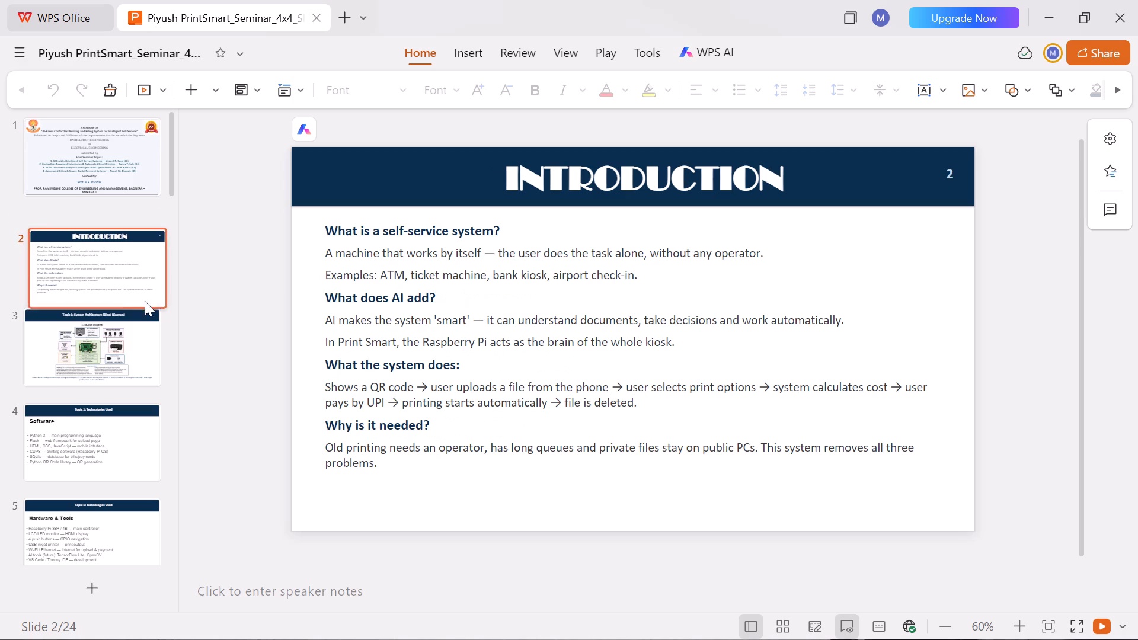
{"action": "left_click_drag", "start_coordinate": [145, 301], "coordinate": [122, 251]}
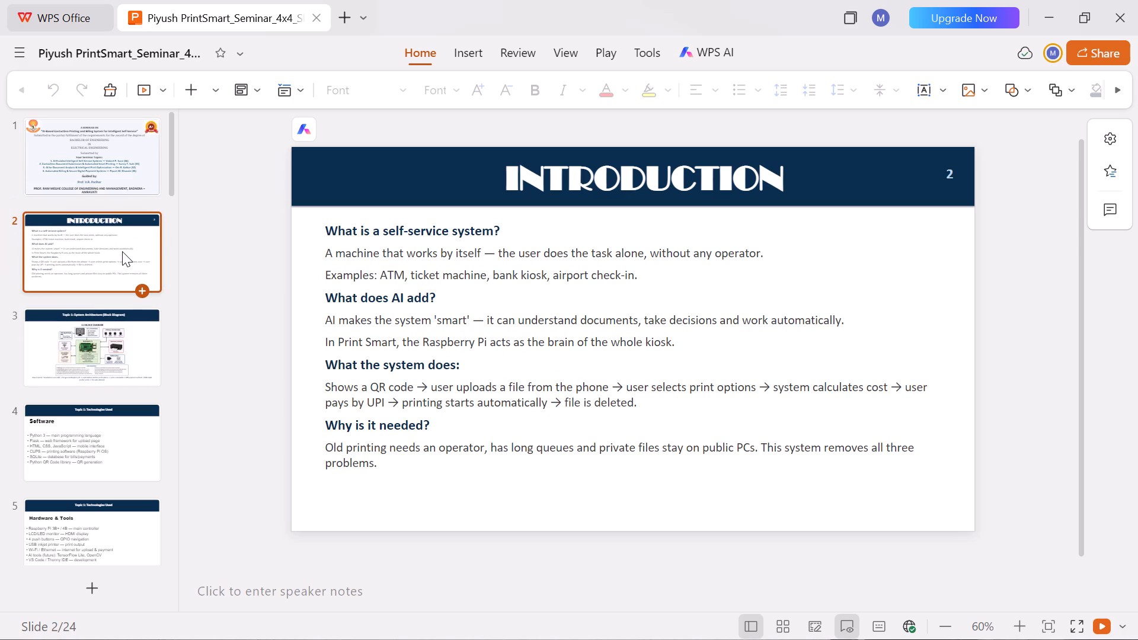
{"action": "left_click", "coordinate": [105, 328]}
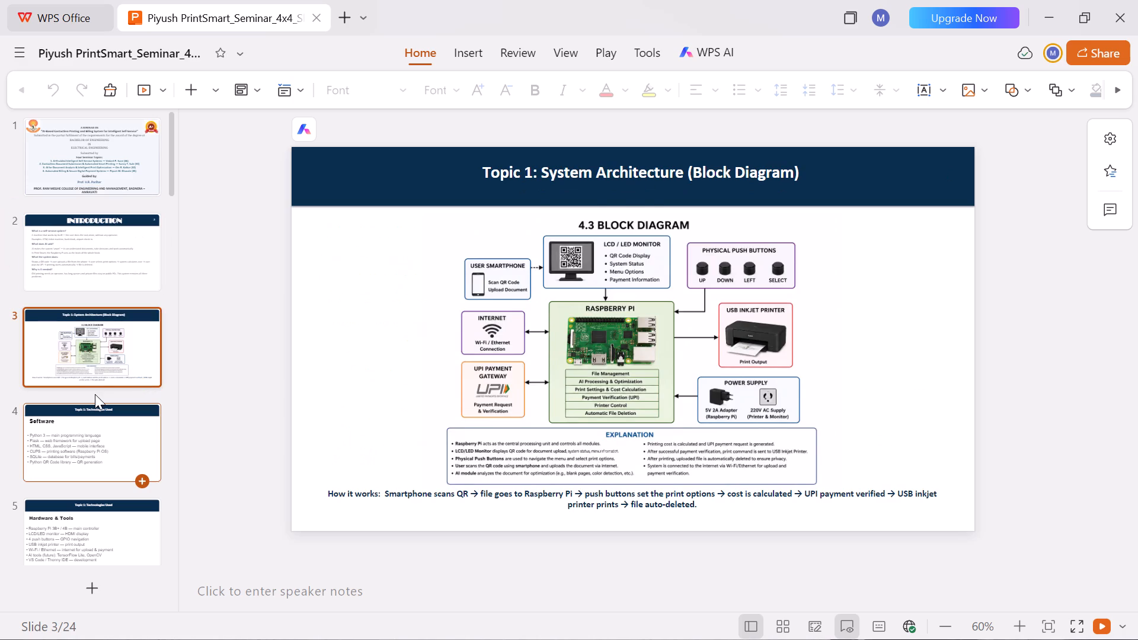
{"action": "left_click", "coordinate": [95, 394]}
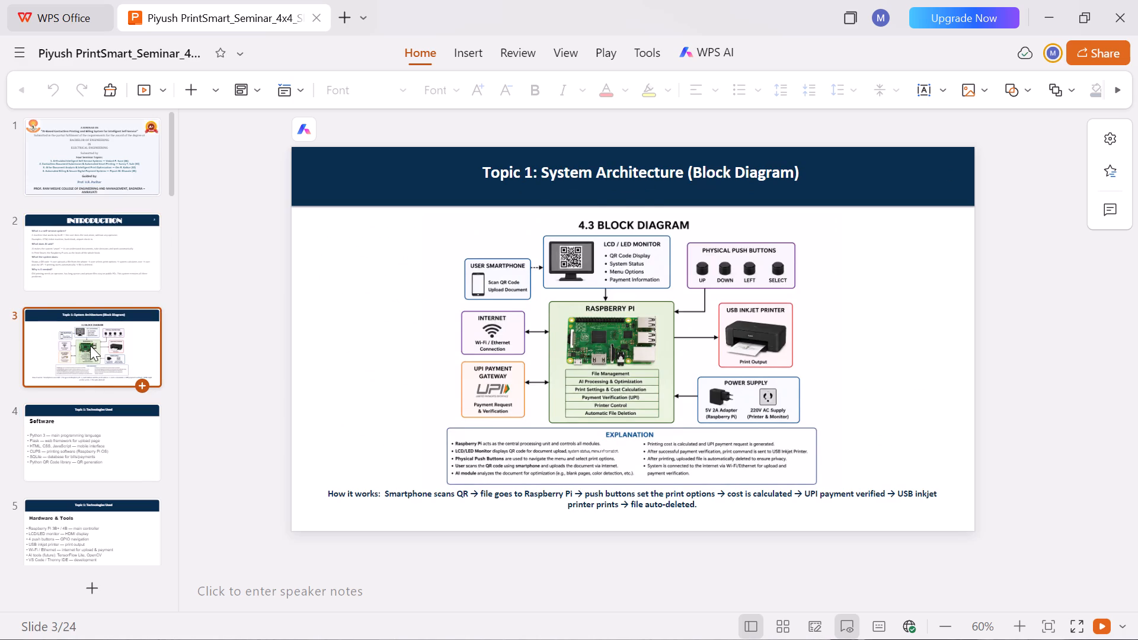
{"action": "left_click", "coordinate": [90, 345], "text": "ctrl"}
{"action": "left_click", "coordinate": [88, 411], "text": "ctrl"}
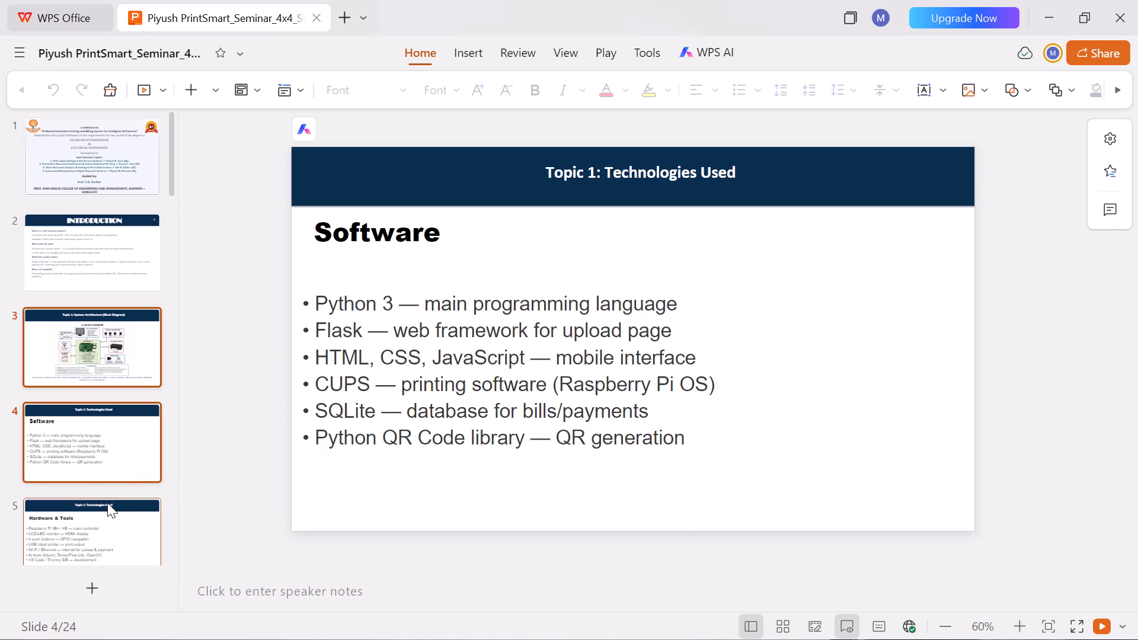
{"action": "left_click", "coordinate": [108, 509], "text": "ctrl"}
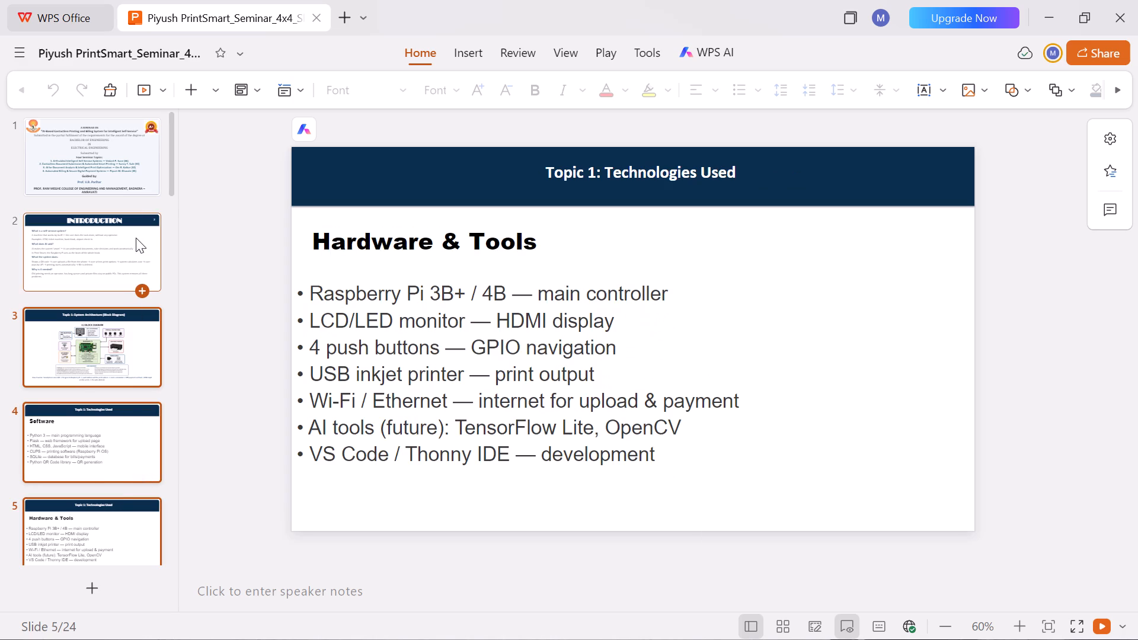
{"action": "left_click_drag", "start_coordinate": [172, 185], "coordinate": [171, 190], "text": "ctrl"}
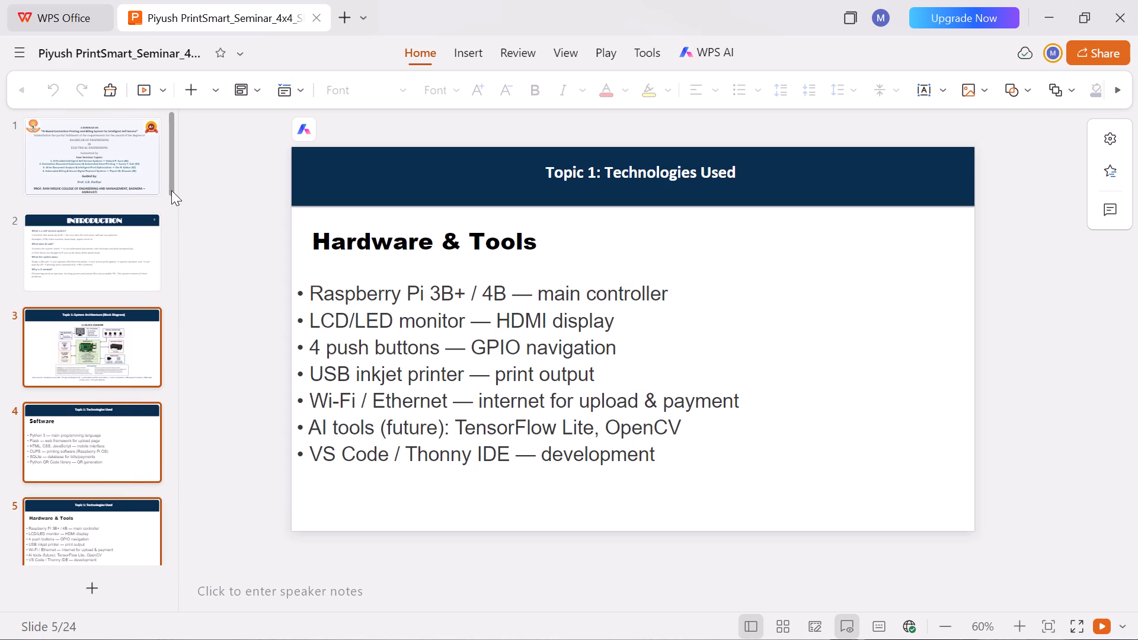
{"action": "left_click_drag", "start_coordinate": [171, 190], "coordinate": [175, 265], "text": "ctrl"}
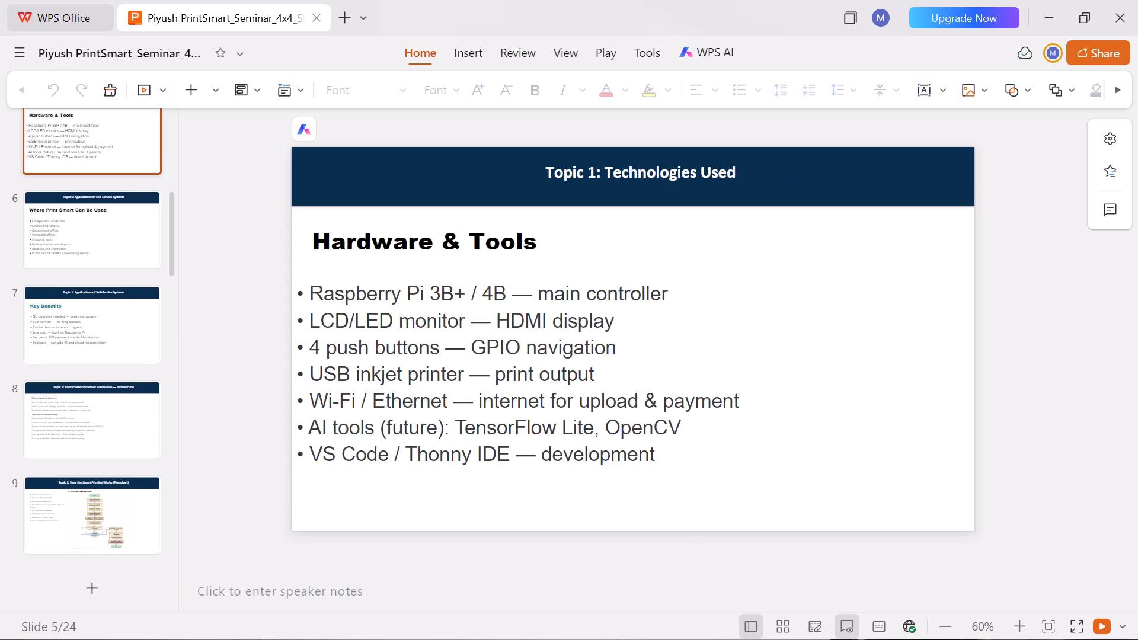
Delete the Topic 1 and Topic 2 slides, from System Architecture through Hardware Setup (Circuit Diagram), from the seminar deck.
{"action": "left_click", "coordinate": [119, 231], "text": "ctrl"}
{"action": "left_click", "coordinate": [108, 322], "text": "ctrl"}
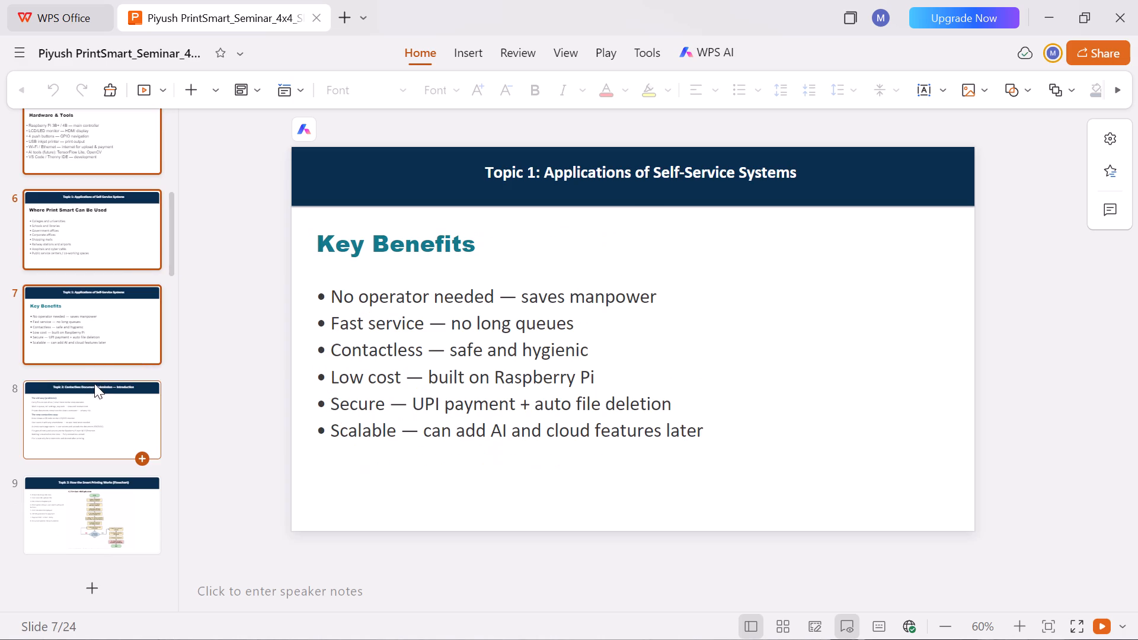
{"action": "left_click", "coordinate": [94, 399], "text": "ctrl"}
{"action": "left_click", "coordinate": [75, 519], "text": "ctrl"}
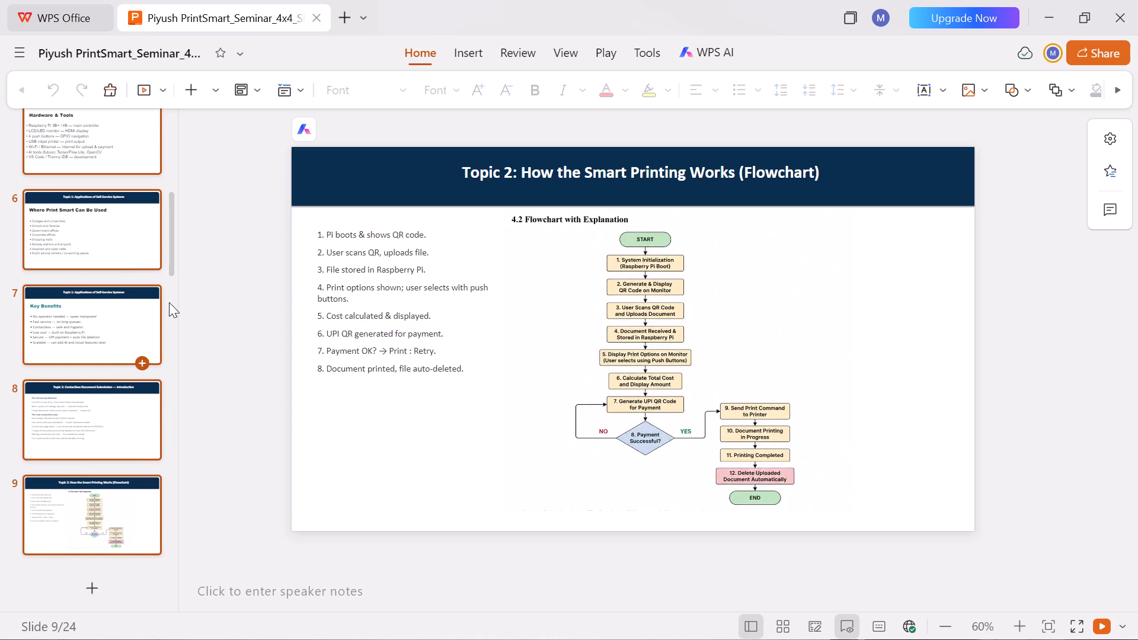
{"action": "left_click_drag", "start_coordinate": [170, 265], "coordinate": [178, 353], "text": "ctrl"}
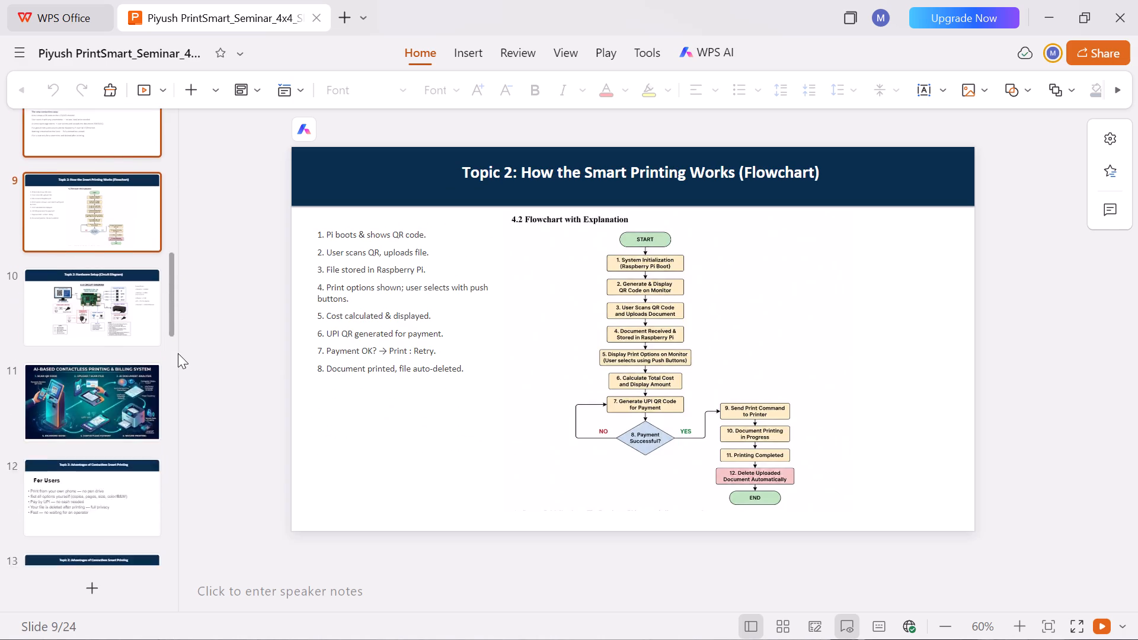
{"action": "left_click_drag", "start_coordinate": [178, 353], "coordinate": [178, 372], "text": "ctrl"}
{"action": "left_click_drag", "start_coordinate": [170, 356], "coordinate": [171, 330], "text": "ctrl"}
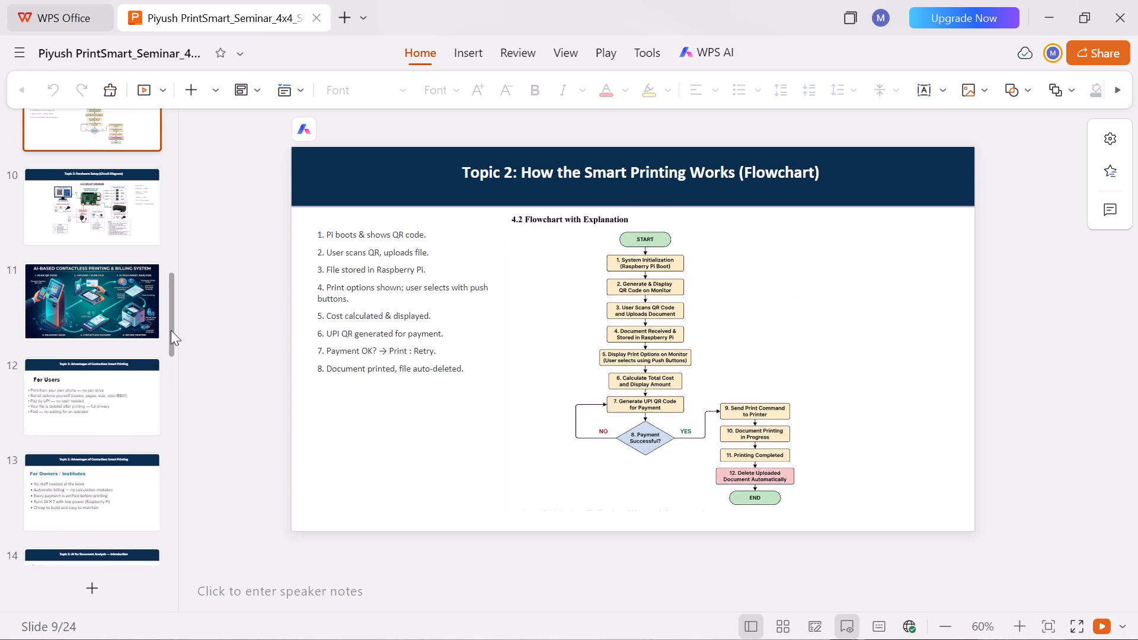
{"action": "left_click_drag", "start_coordinate": [171, 330], "coordinate": [171, 316], "text": "ctrl"}
{"action": "left_click_drag", "start_coordinate": [146, 303], "coordinate": [123, 421], "text": "ctrl"}
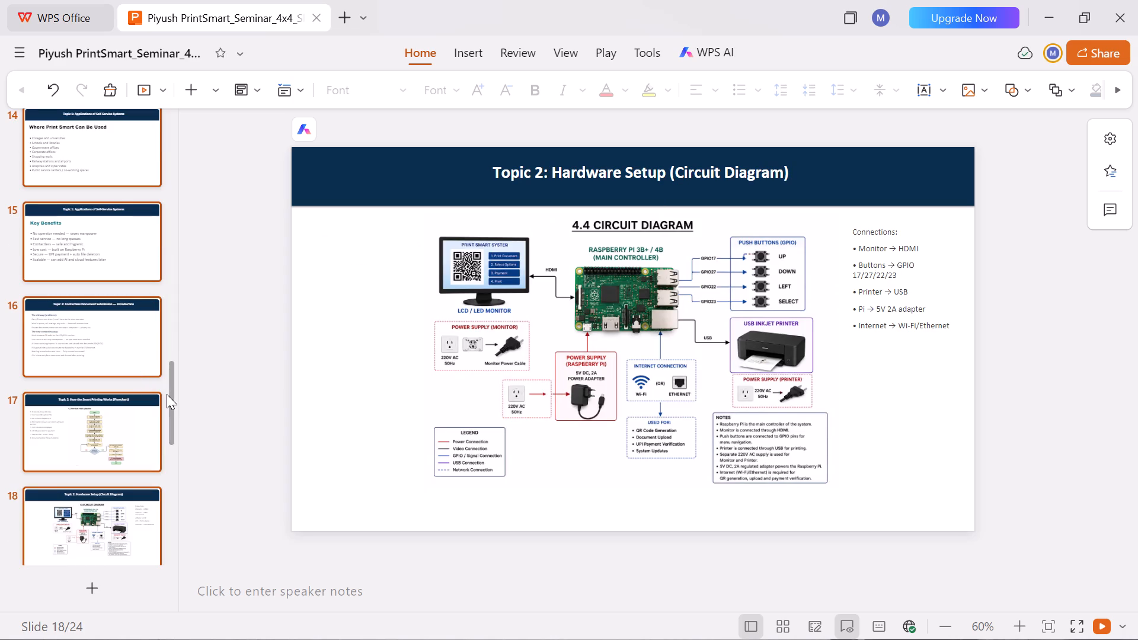
{"action": "left_click_drag", "start_coordinate": [168, 395], "coordinate": [170, 443], "text": "ctrl"}
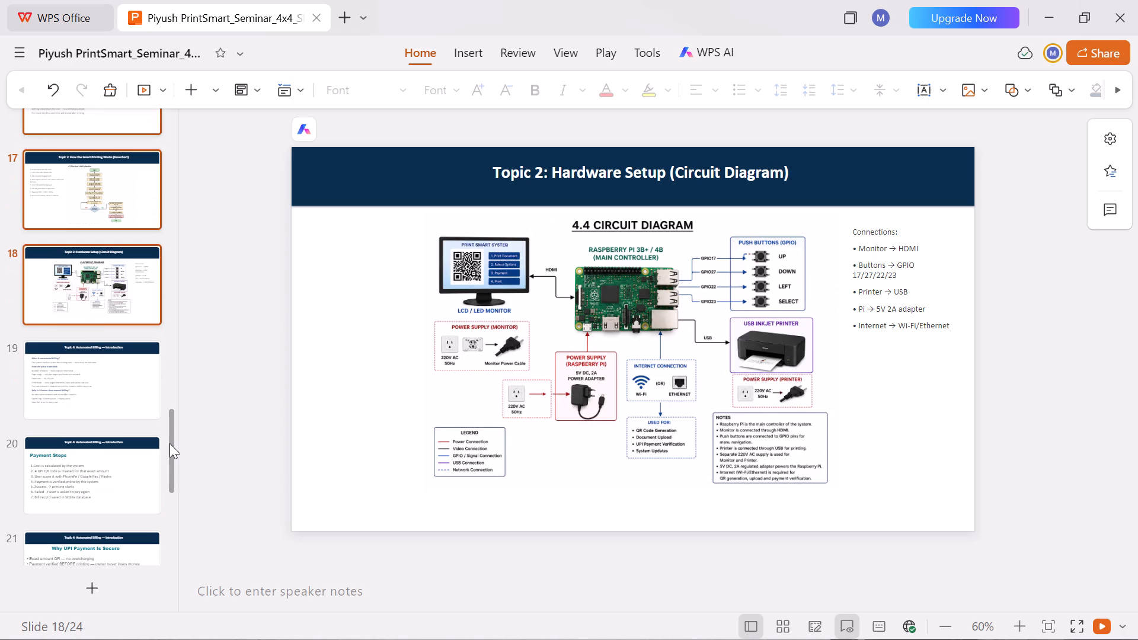
{"action": "key", "text": "Delete"}
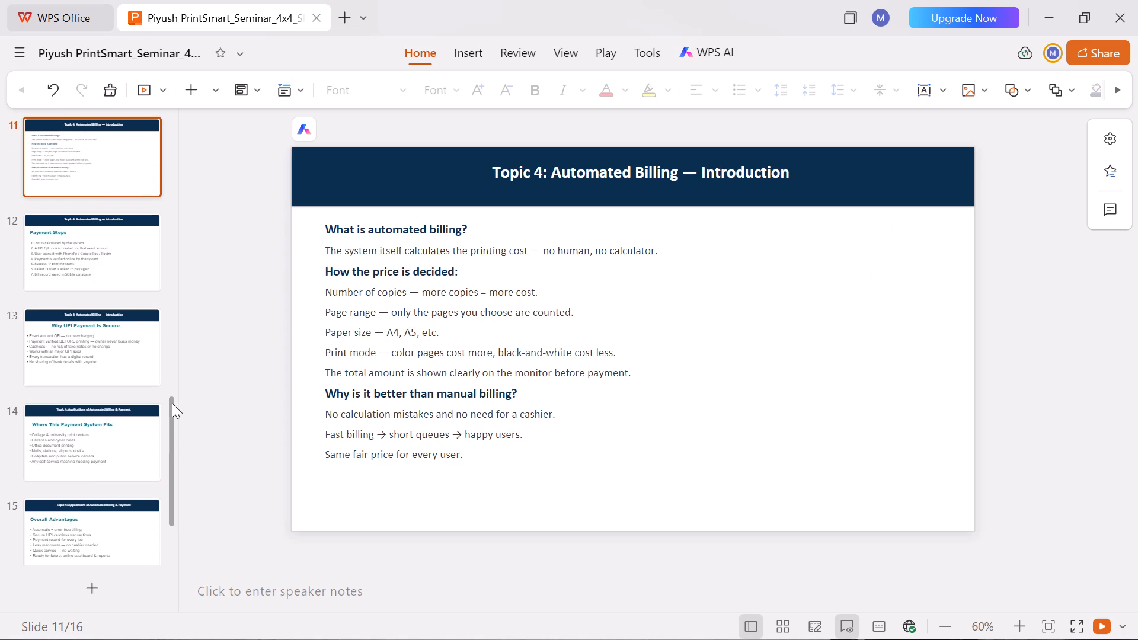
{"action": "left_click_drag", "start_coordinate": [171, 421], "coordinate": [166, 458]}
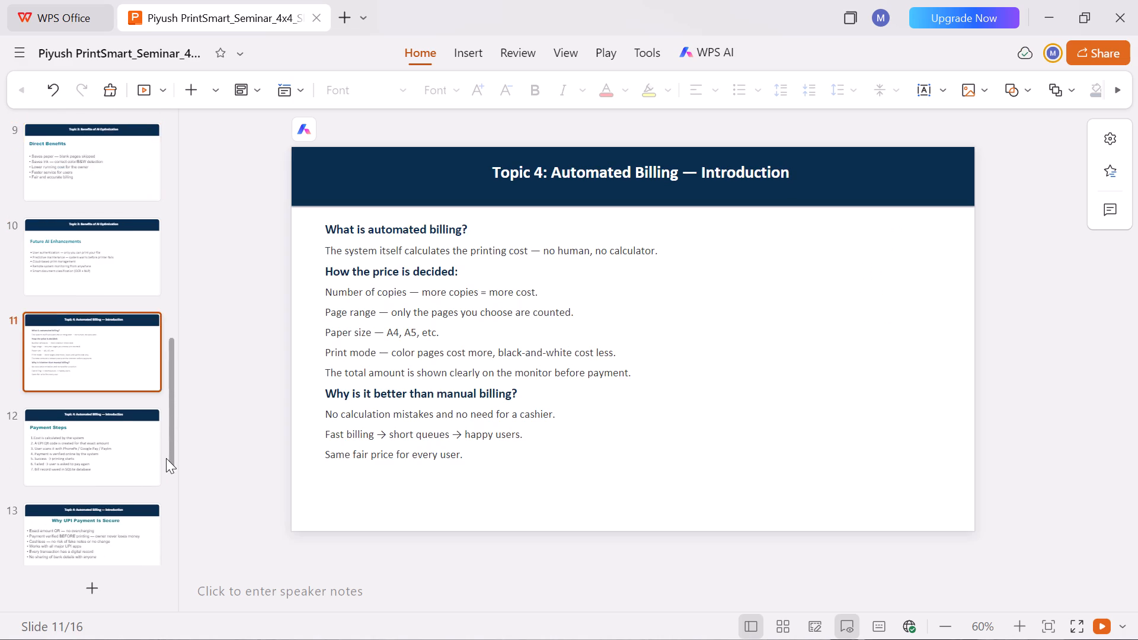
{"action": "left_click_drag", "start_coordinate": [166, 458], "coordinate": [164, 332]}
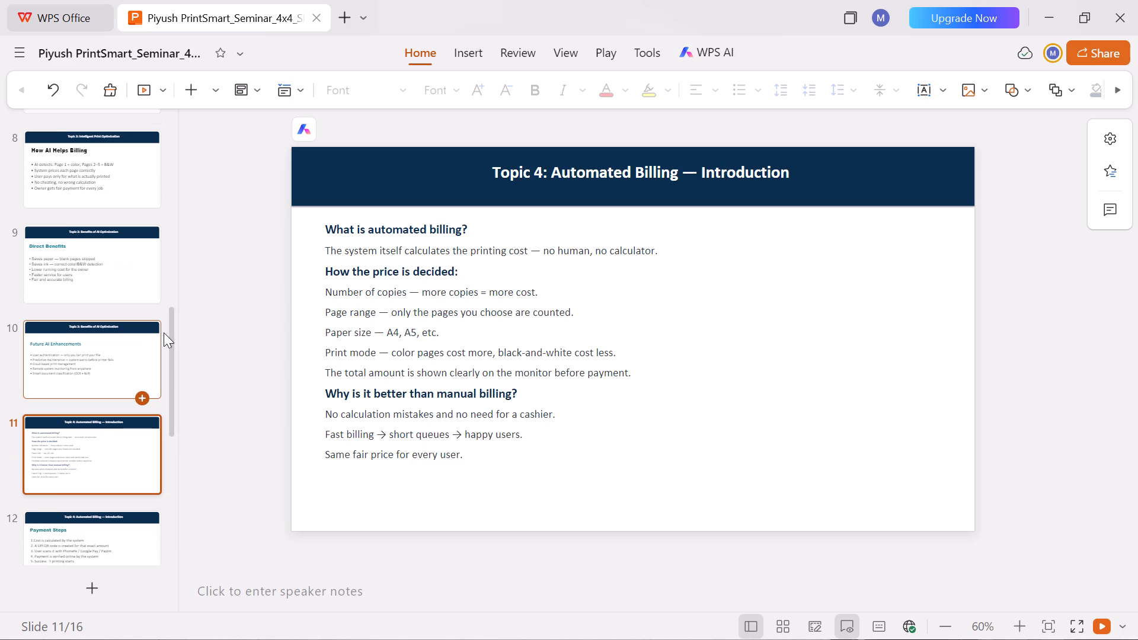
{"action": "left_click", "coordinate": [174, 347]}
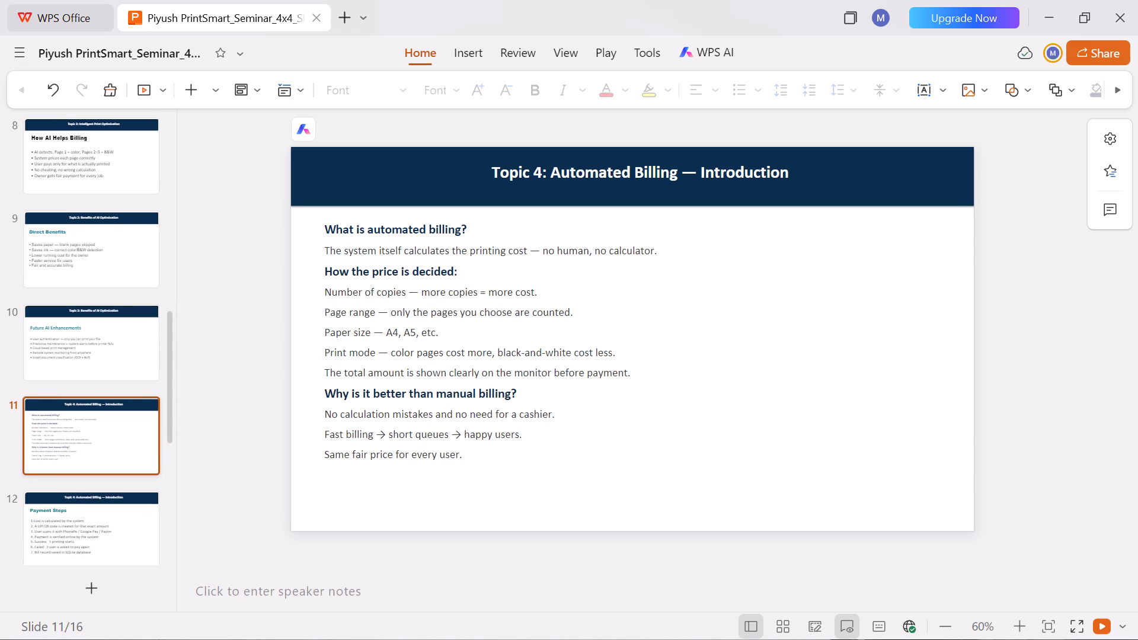
Delete slides 3 to 10, from the AI-Based Contactless Printing diagram through the Topic 2 and Topic 3 slides, keeping Topic 4.
{"action": "double_click", "coordinate": [171, 345]}
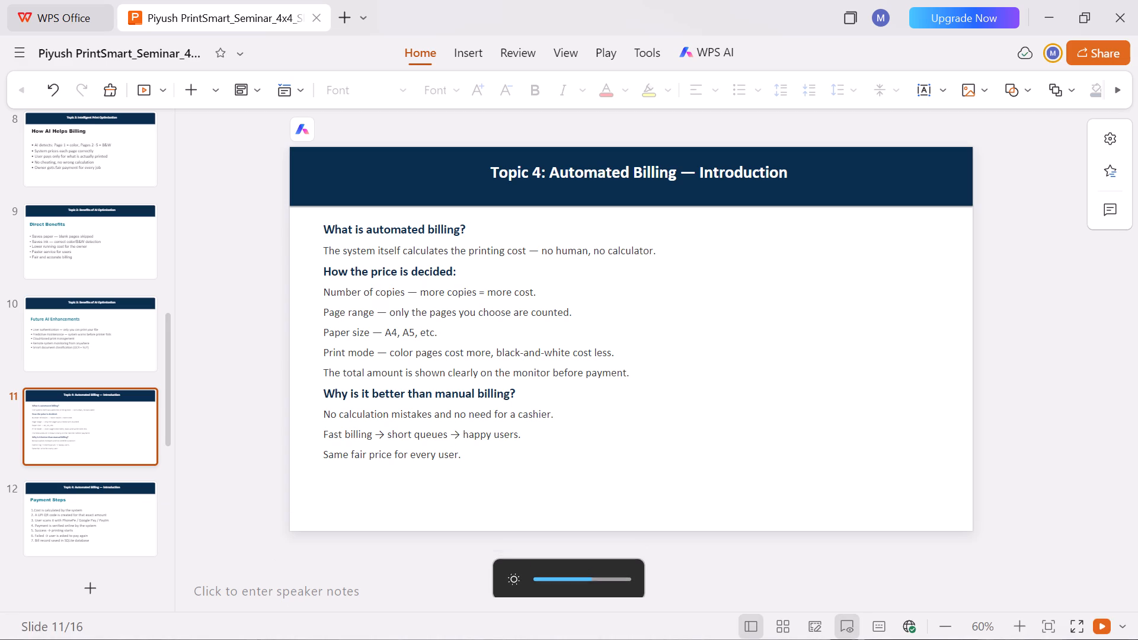
{"action": "left_click_drag", "start_coordinate": [165, 423], "coordinate": [162, 249]}
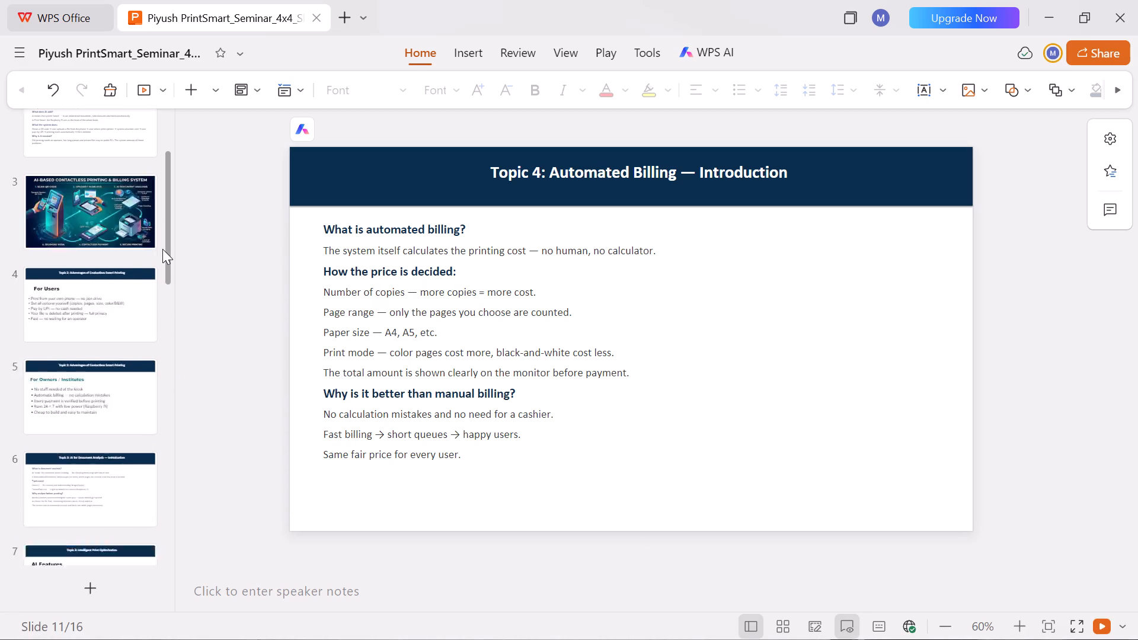
{"action": "scroll", "coordinate": [162, 249], "scroll_direction": "up", "scroll_amount": 1}
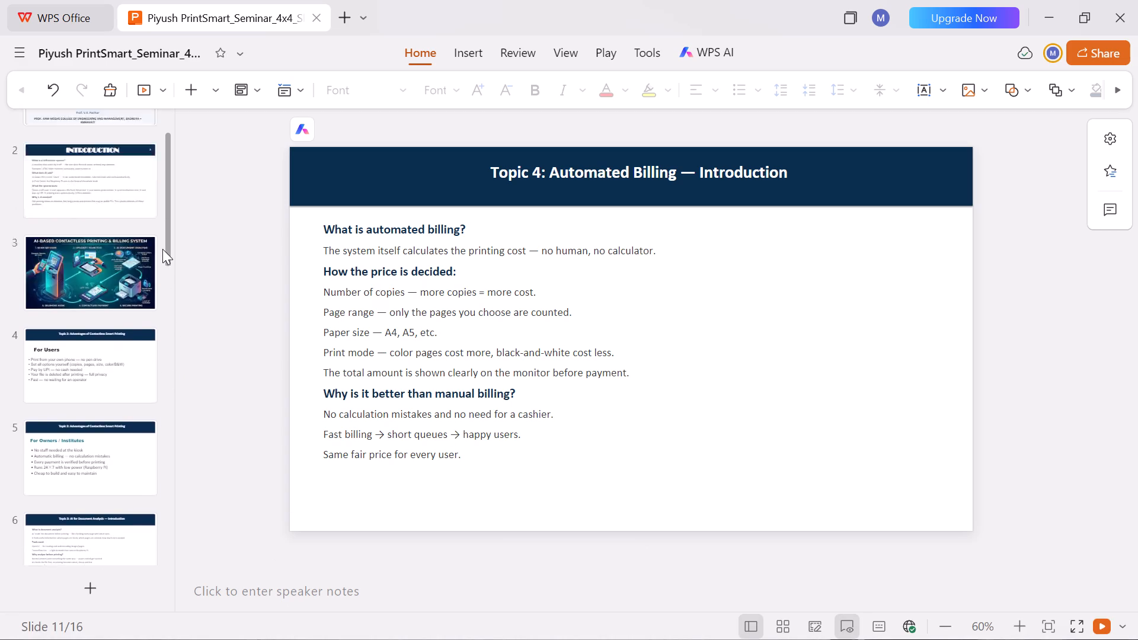
{"action": "scroll", "coordinate": [162, 249], "scroll_direction": "up", "scroll_amount": 6}
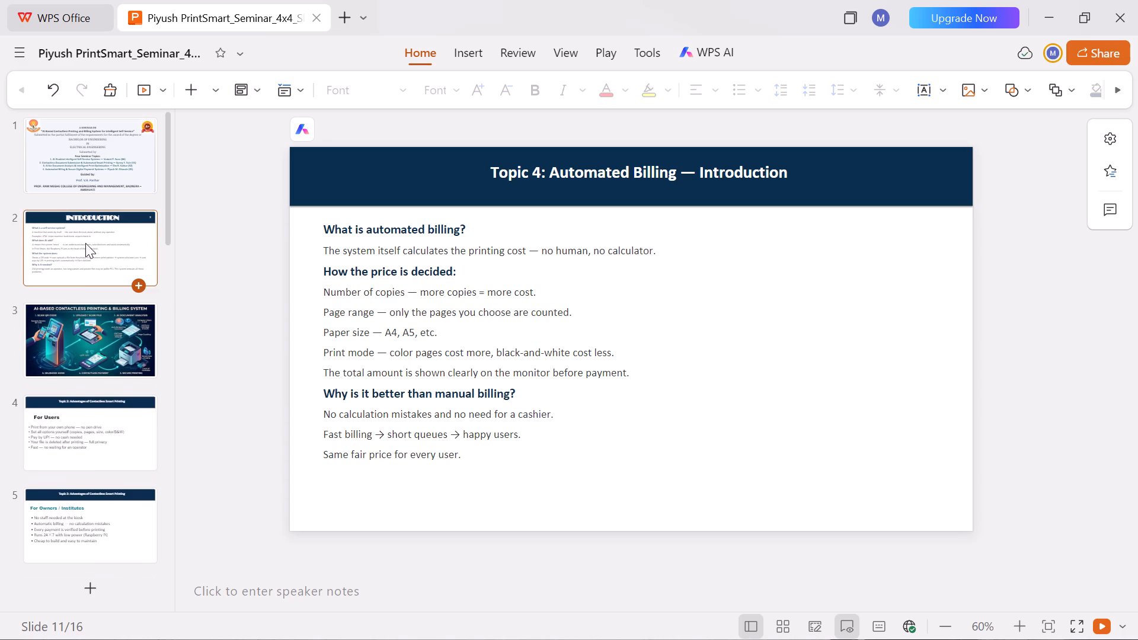
{"action": "left_click", "coordinate": [87, 350]}
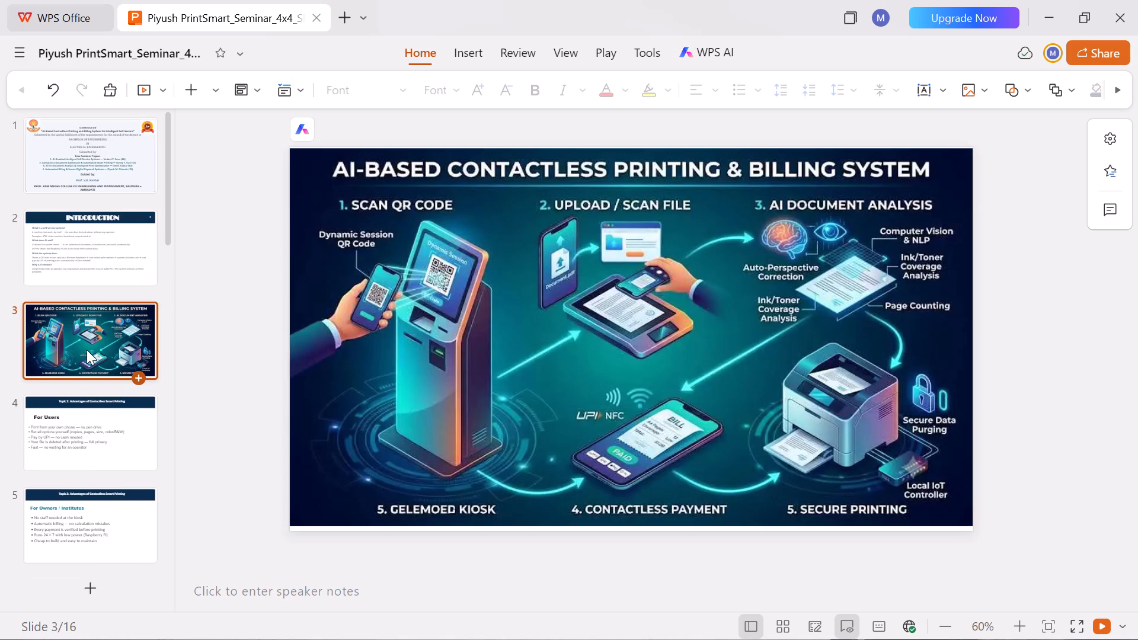
{"action": "key", "text": "Delete"}
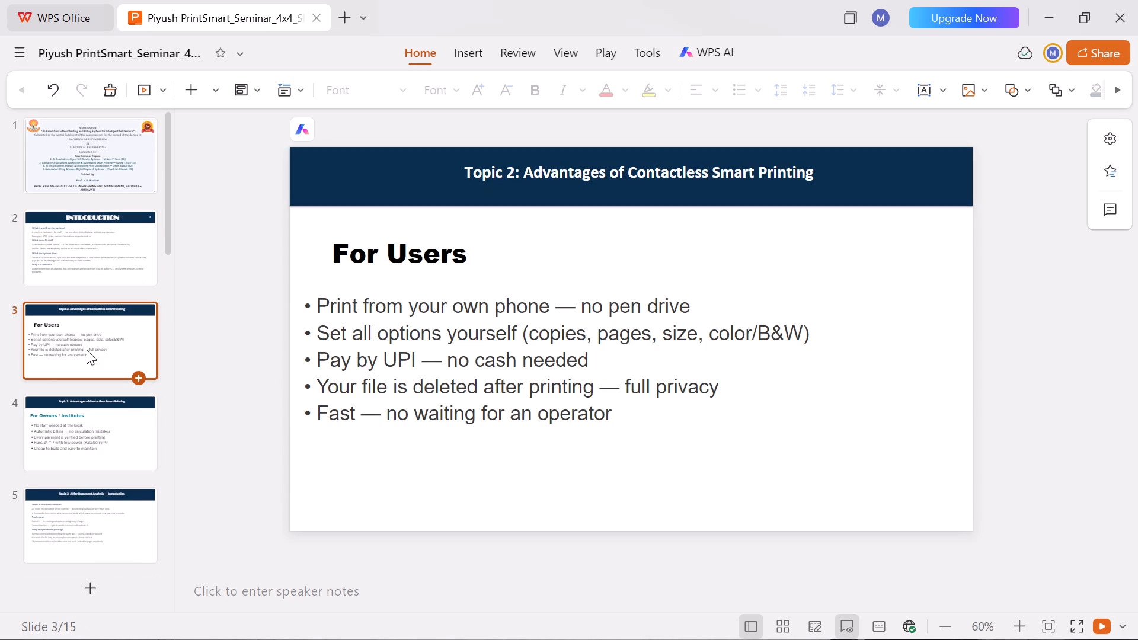
{"action": "key", "text": "Delete"}
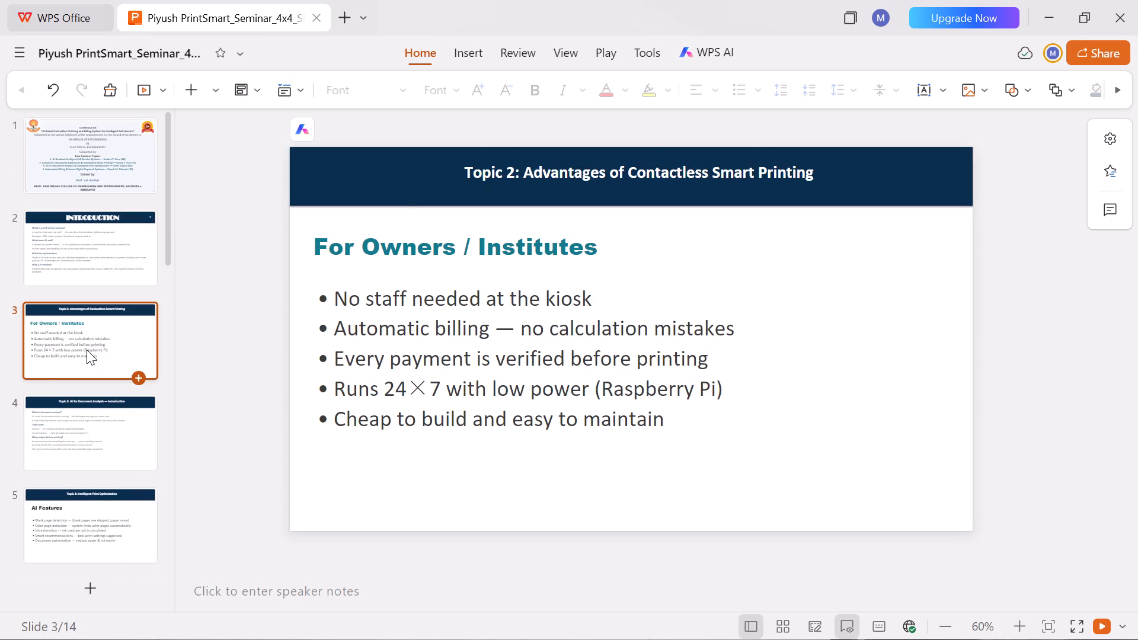
{"action": "key", "text": "Delete"}
{"action": "key", "text": "Delete"}
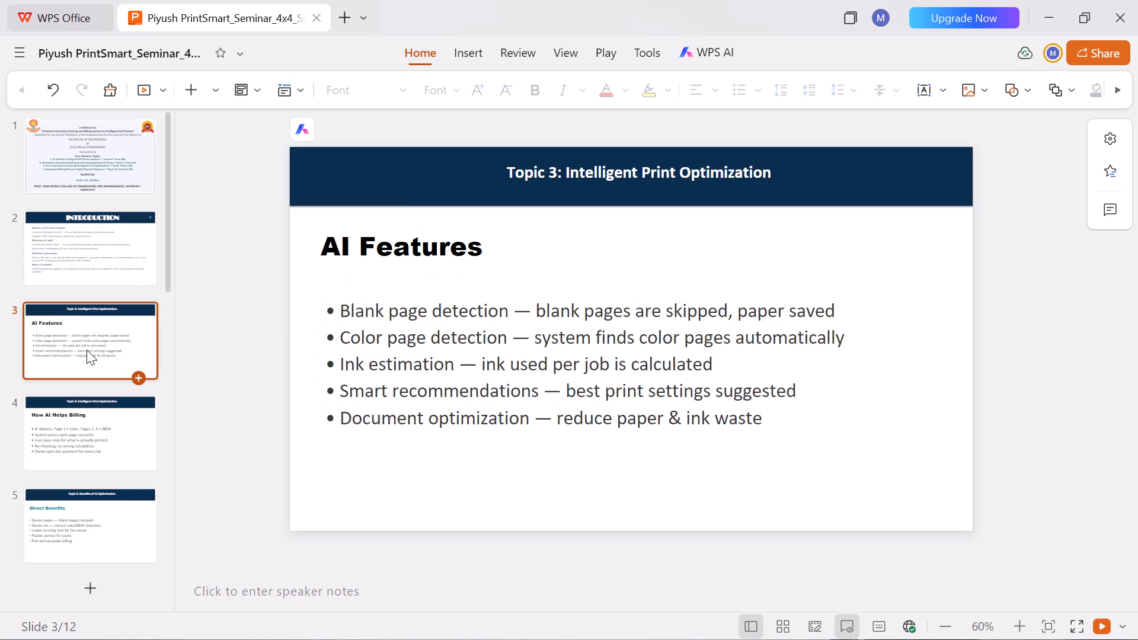
{"action": "key", "text": "Delete"}
{"action": "key", "text": "Delete"}
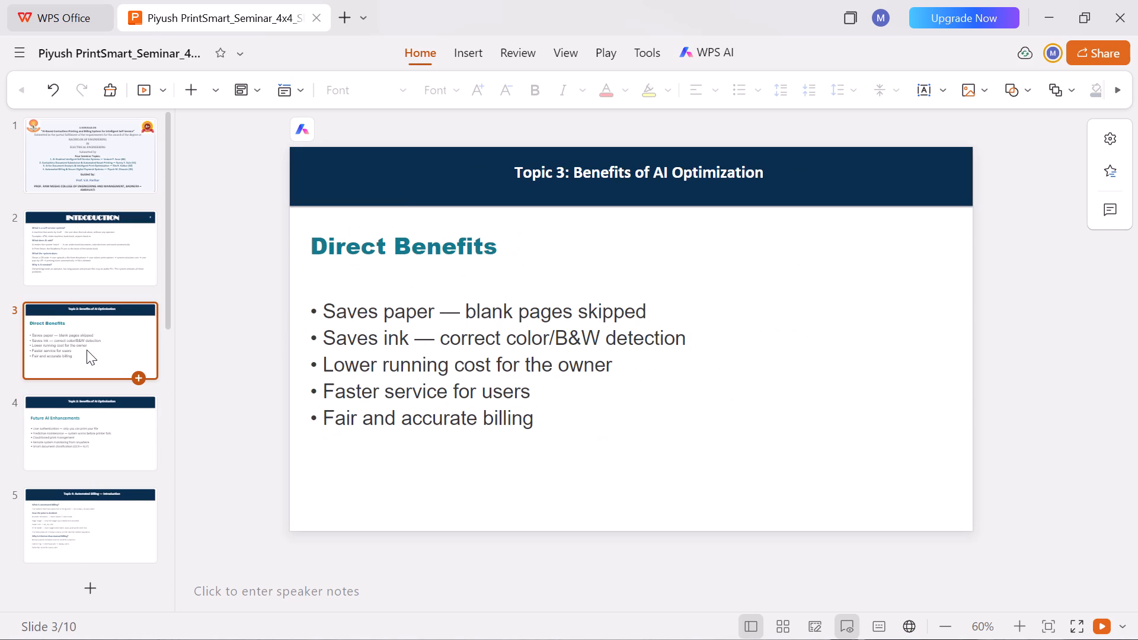
{"action": "key", "text": "Delete"}
{"action": "key", "text": "Delete"}
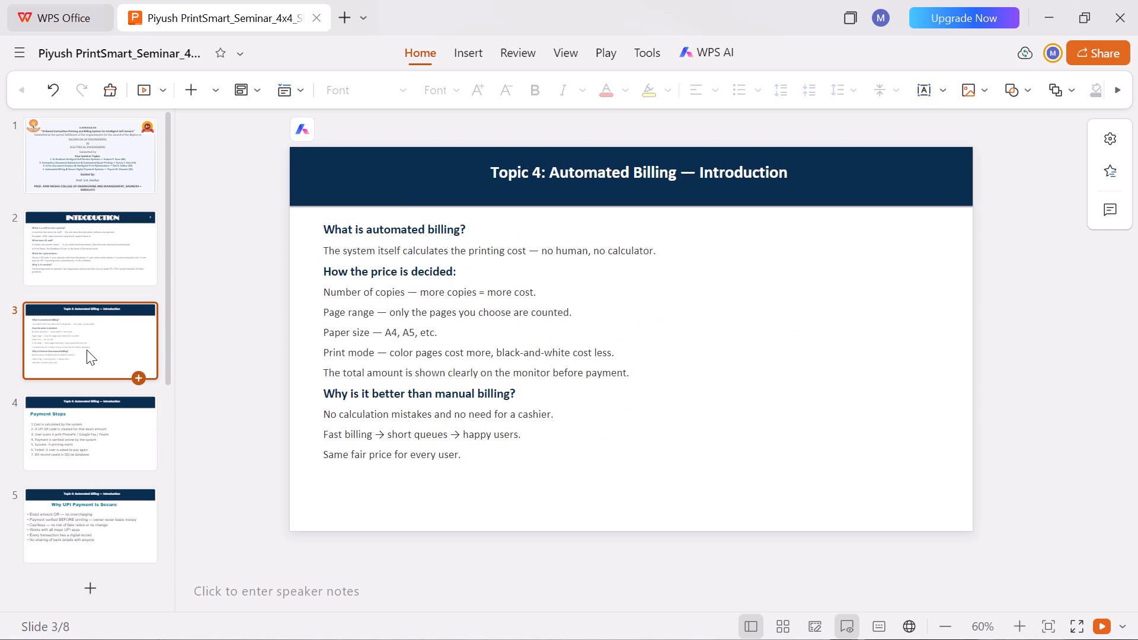
On the title slide, select the text of topics 2 and 3 in the Four Seminar Topics list.
{"action": "scroll", "coordinate": [87, 350], "scroll_direction": "down", "scroll_amount": 2}
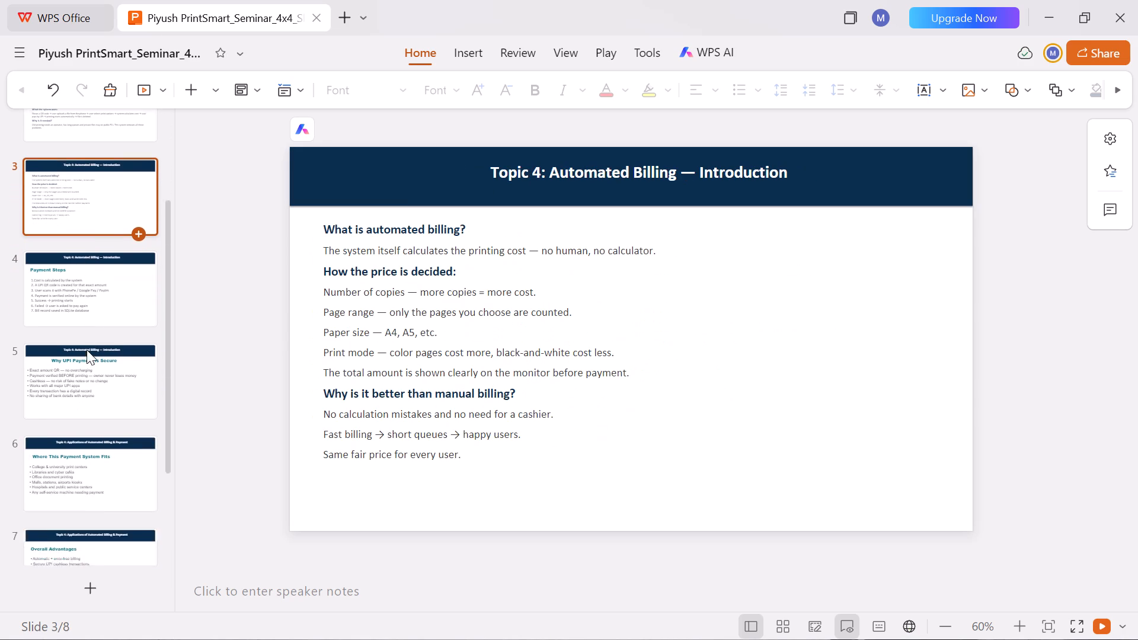
{"action": "scroll", "coordinate": [87, 350], "scroll_direction": "down", "scroll_amount": 4}
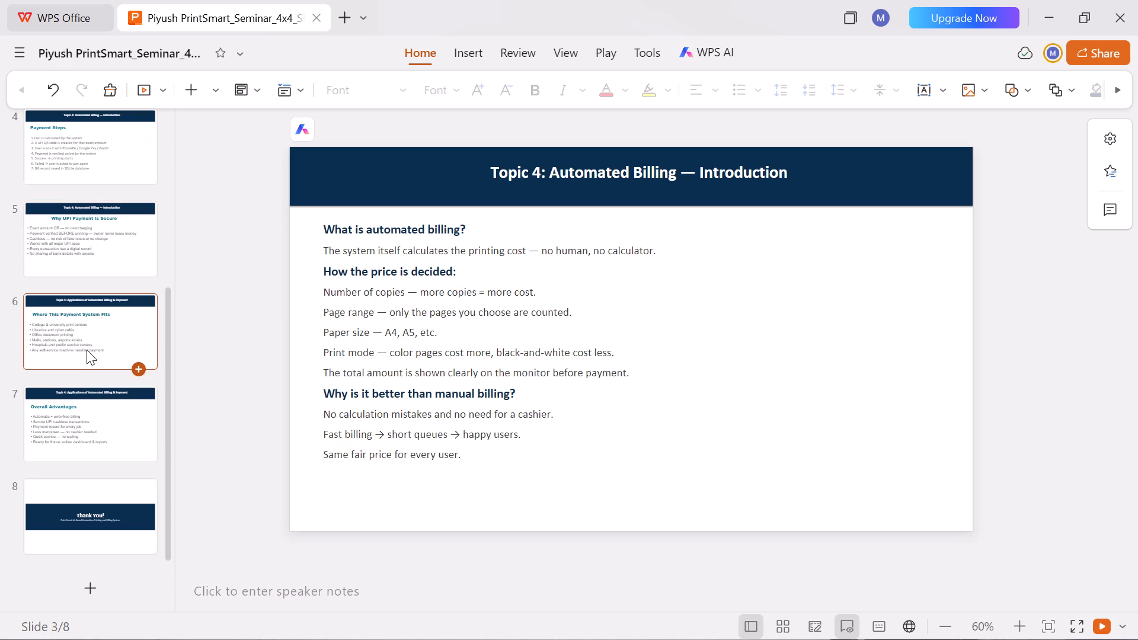
{"action": "scroll", "coordinate": [87, 350], "scroll_direction": "up", "scroll_amount": 9}
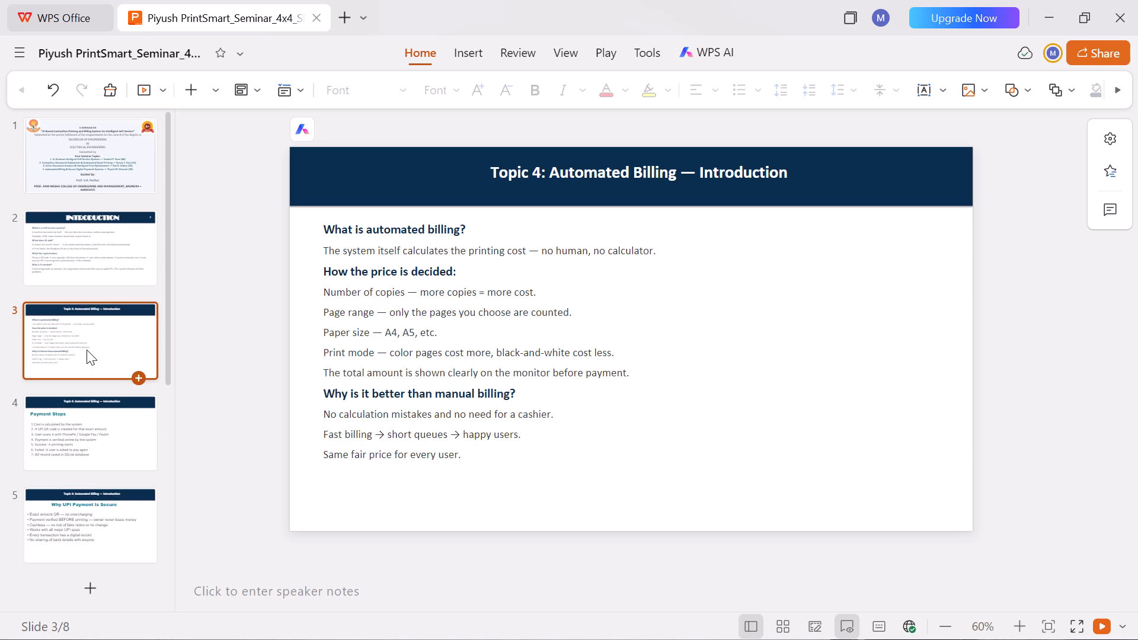
{"action": "scroll", "coordinate": [87, 350], "scroll_direction": "up", "scroll_amount": 1}
{"action": "left_click", "coordinate": [74, 151]}
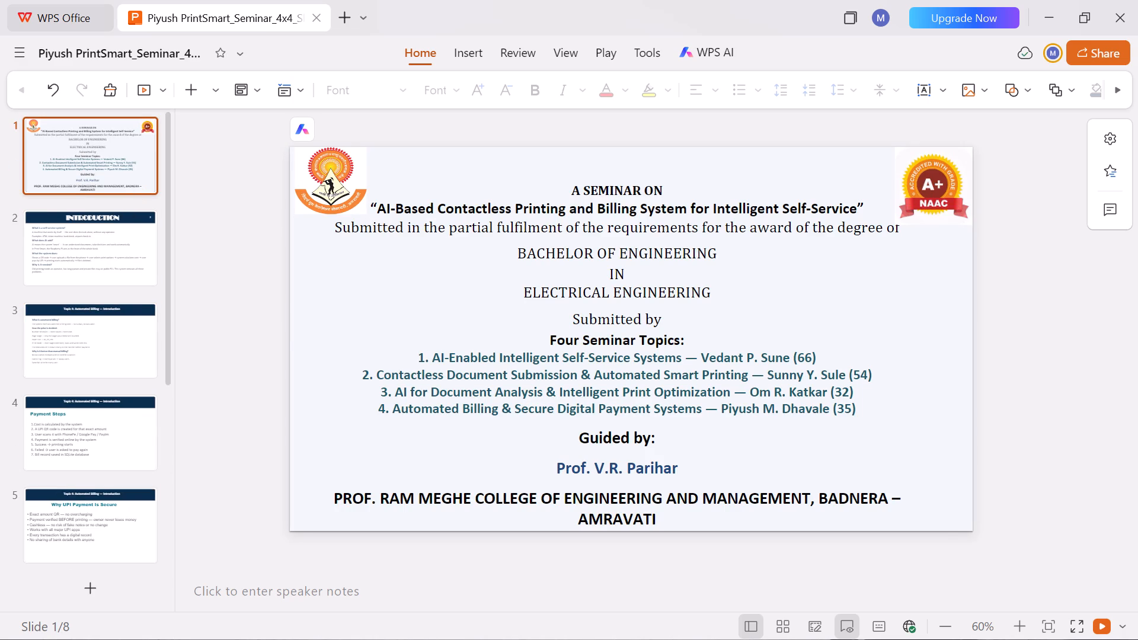
{"action": "left_click_drag", "start_coordinate": [861, 395], "coordinate": [426, 367]}
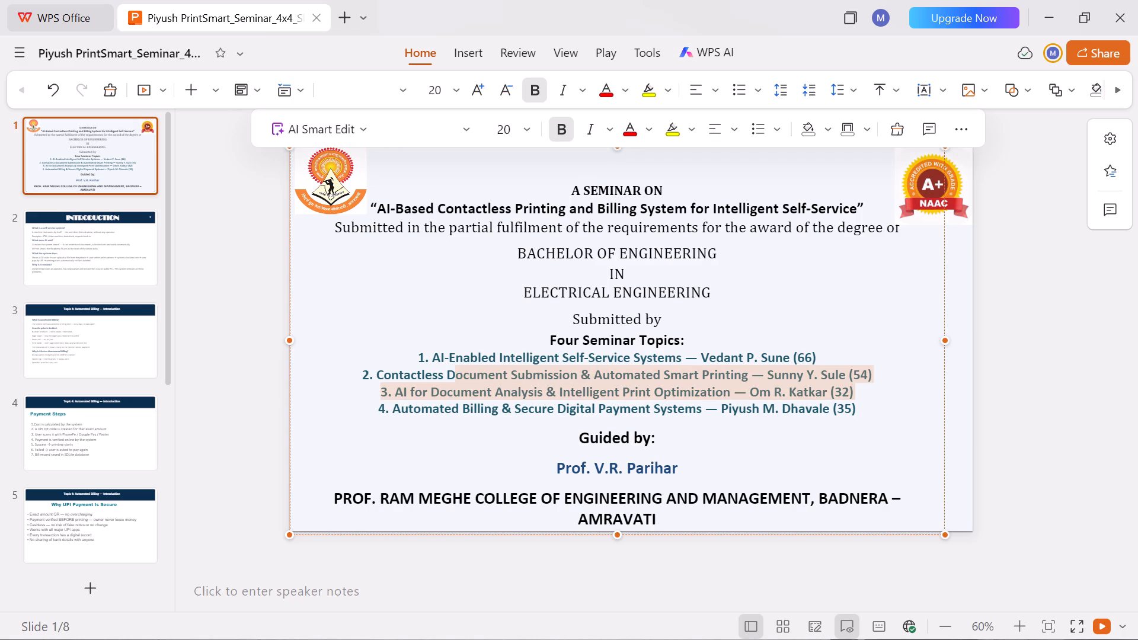
Delete topics 1 to 3 from the seminar topics list on the title slide, keeping only the Automated Billing topic.
{"action": "left_click_drag", "start_coordinate": [426, 367], "coordinate": [397, 349]}
{"action": "key", "text": "BackSpace"}
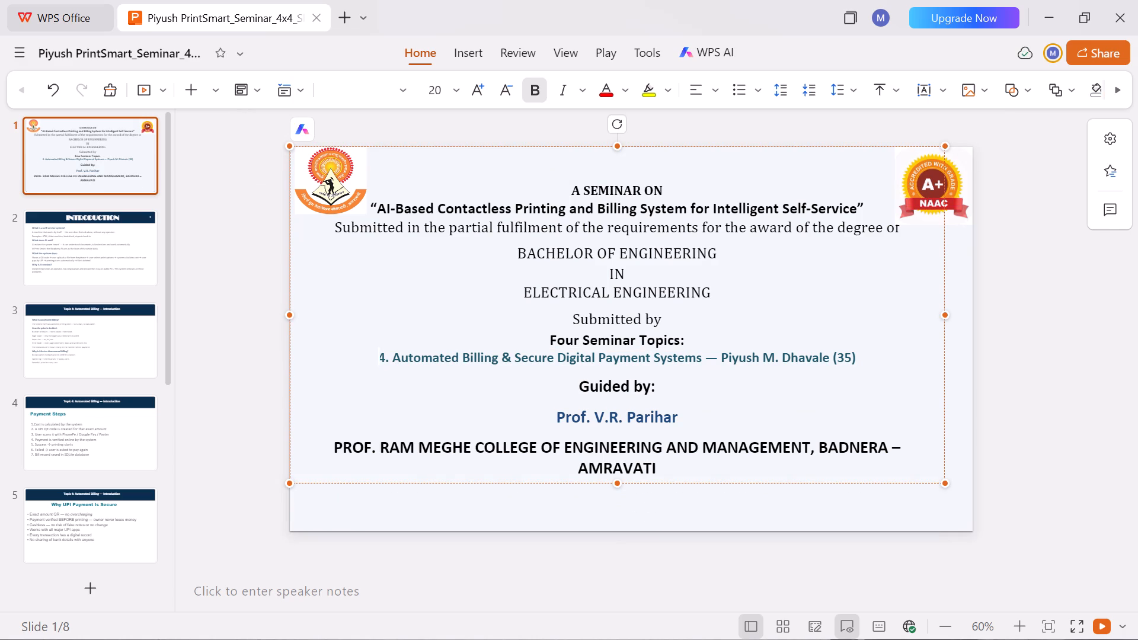
Remove the word "Four" from the title slide's topics heading, leaving "Seminar Topics:".
{"action": "left_click_drag", "start_coordinate": [584, 340], "coordinate": [539, 337]}
{"action": "left_click_drag", "start_coordinate": [539, 337], "coordinate": [535, 337]}
{"action": "key", "text": "BackSpace"}
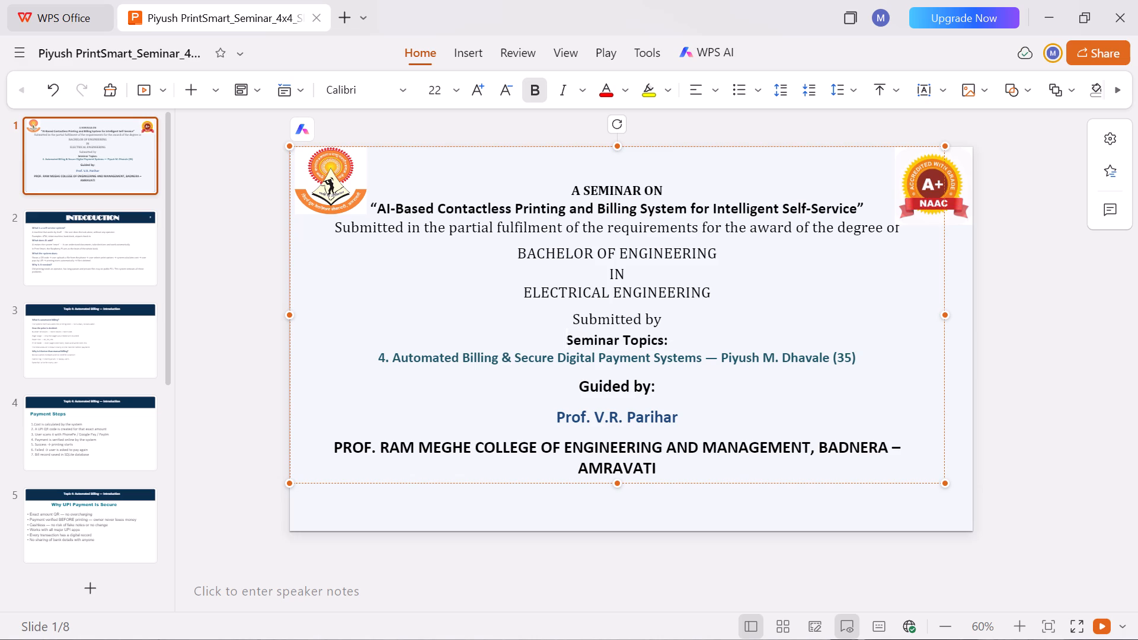
Remove the number "4." in front of the Automated Billing & Secure Digital Payment Systems line on the title slide.
{"action": "left_click_drag", "start_coordinate": [385, 359], "coordinate": [336, 366]}
{"action": "left_click", "coordinate": [336, 366]}
{"action": "left_click", "coordinate": [389, 359]}
{"action": "key", "text": "BackSpace"}
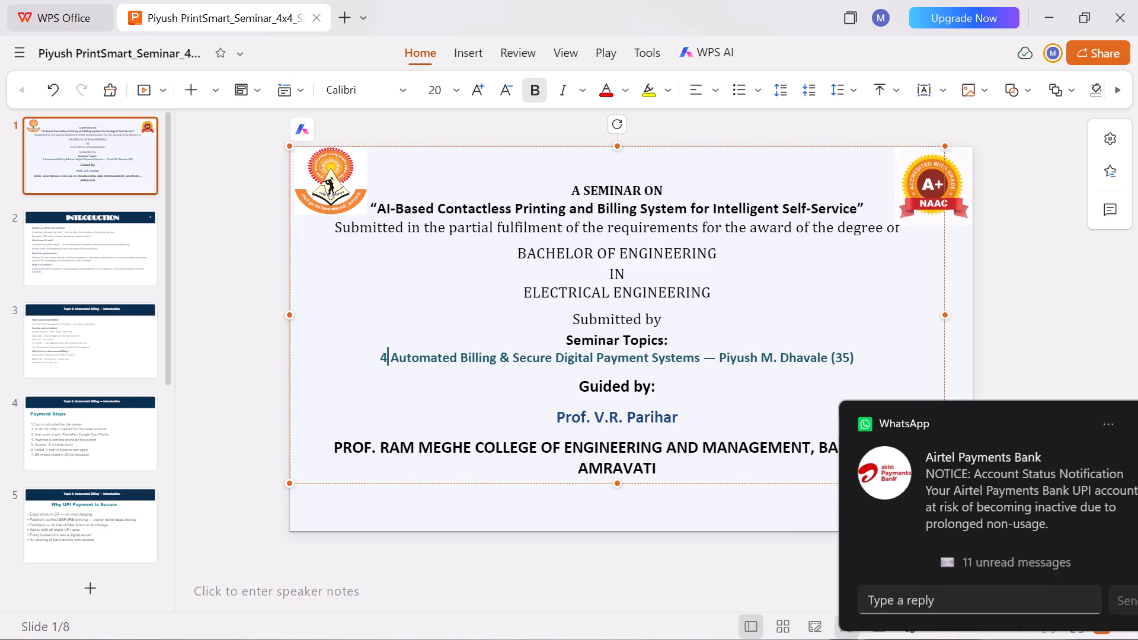
{"action": "key", "text": "BackSpace"}
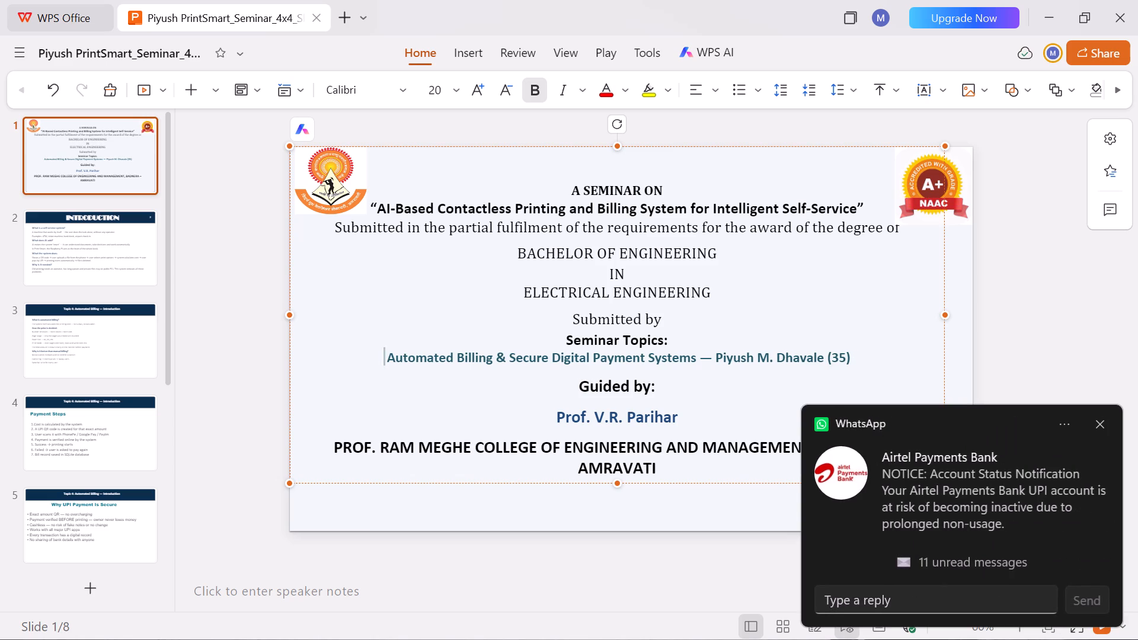
{"action": "left_click", "coordinate": [734, 433]}
{"action": "left_click", "coordinate": [950, 320]}
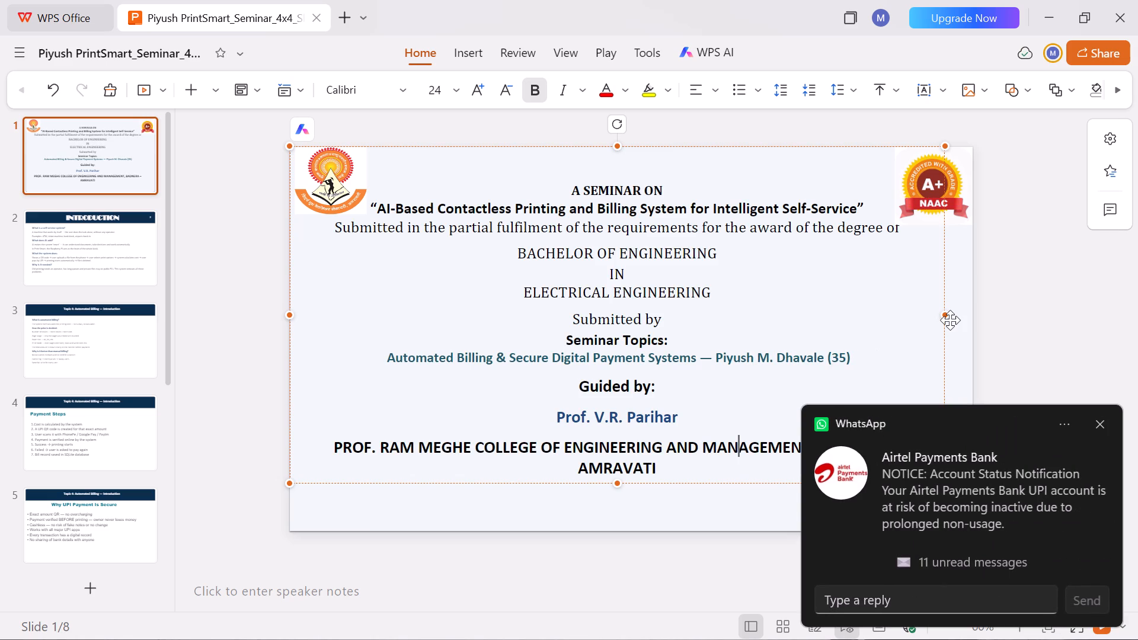
Dismiss the WhatsApp notification covering the slide.
{"action": "left_click", "coordinate": [1105, 428]}
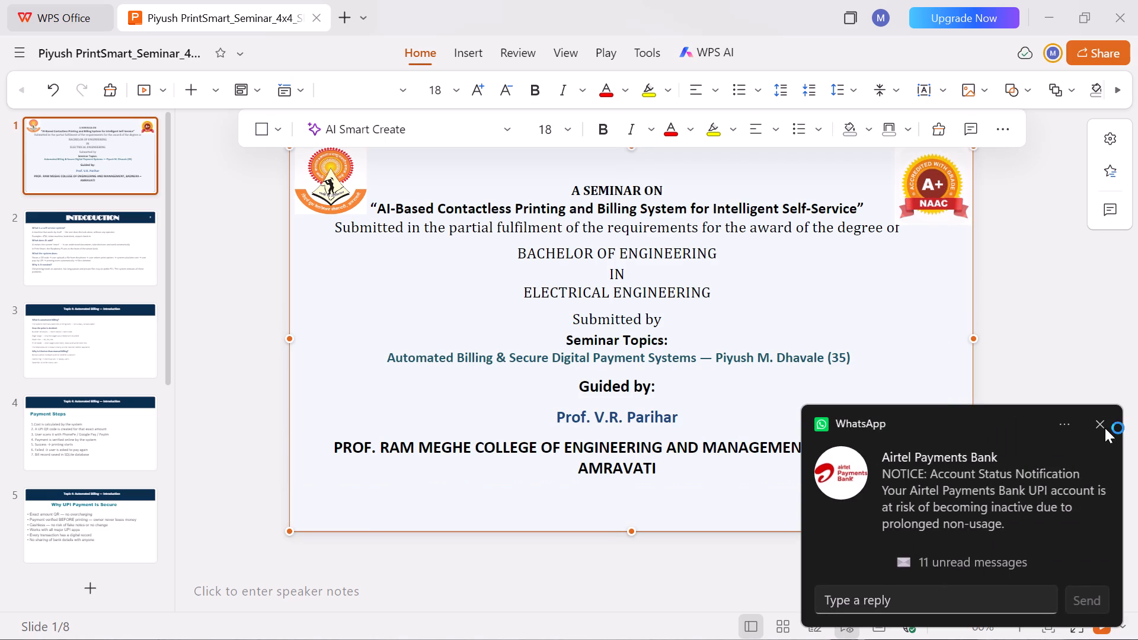
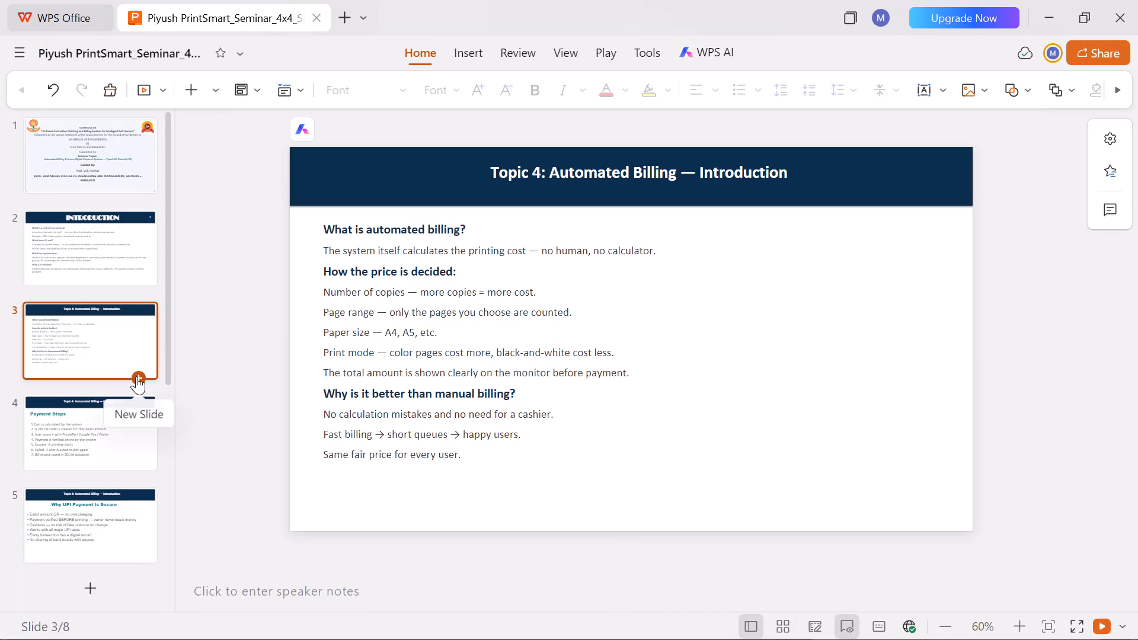
Insert a blank slide directly after slide 5, Why UPI Payment Is Secure.
{"action": "left_click", "coordinate": [136, 376]}
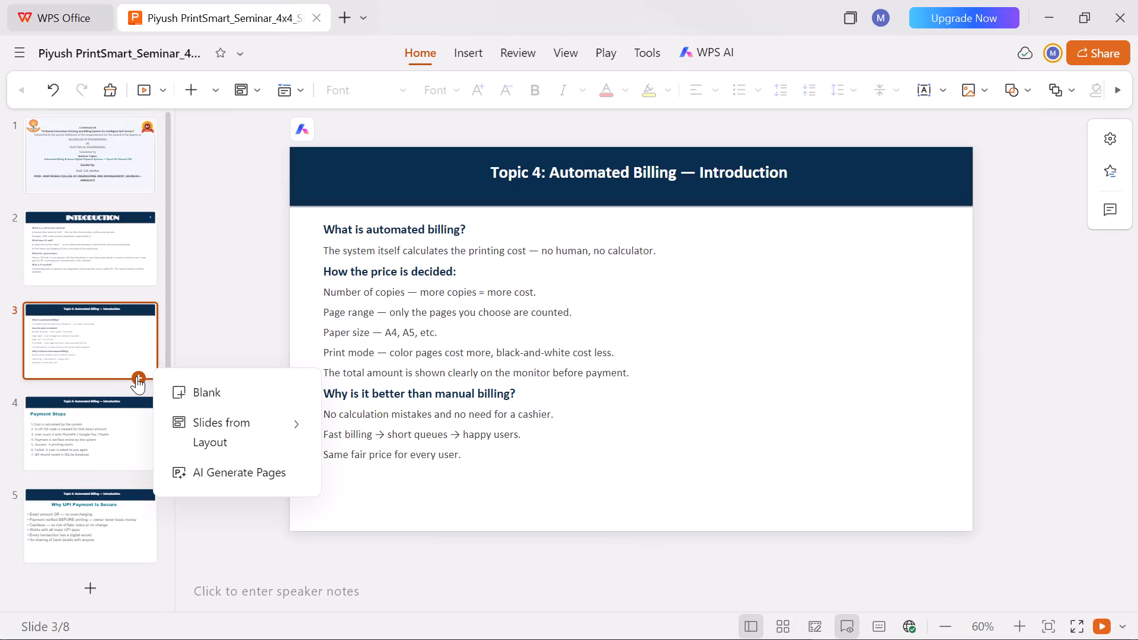
{"action": "left_click", "coordinate": [228, 308]}
{"action": "scroll", "coordinate": [139, 441], "scroll_direction": "down", "scroll_amount": 1}
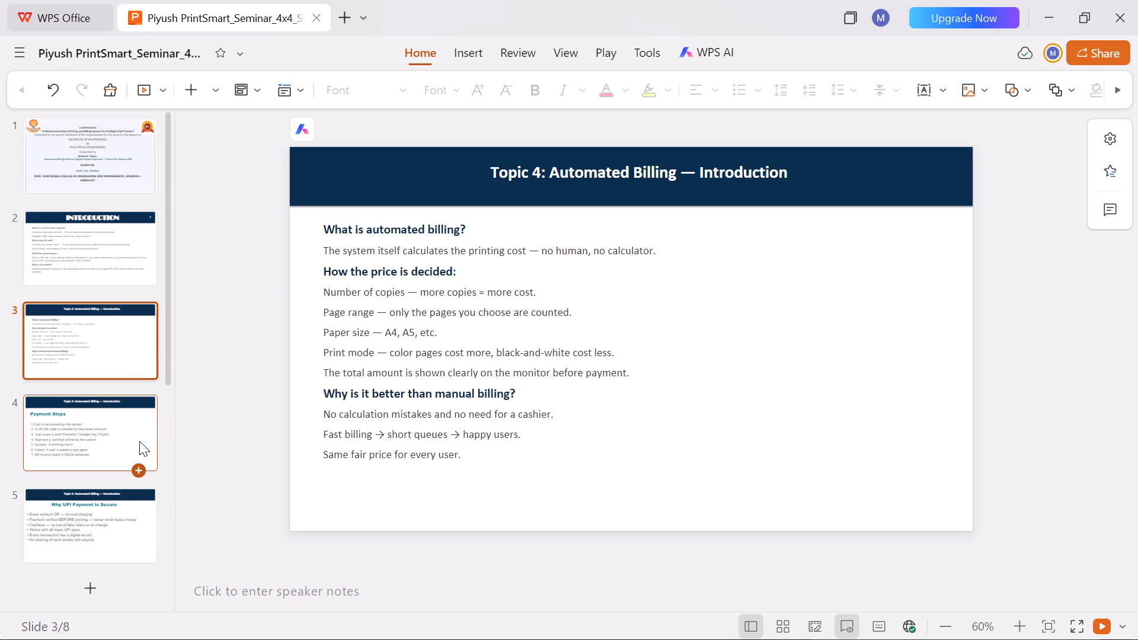
{"action": "scroll", "coordinate": [139, 441], "scroll_direction": "down", "scroll_amount": 2}
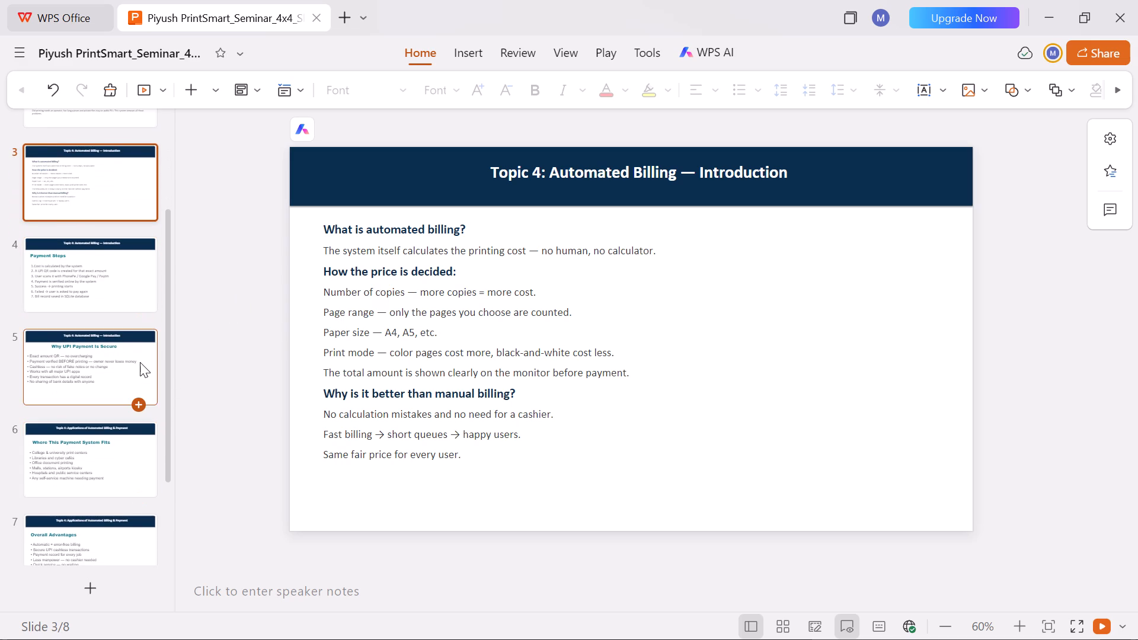
{"action": "left_click", "coordinate": [140, 362]}
{"action": "left_click", "coordinate": [136, 404]}
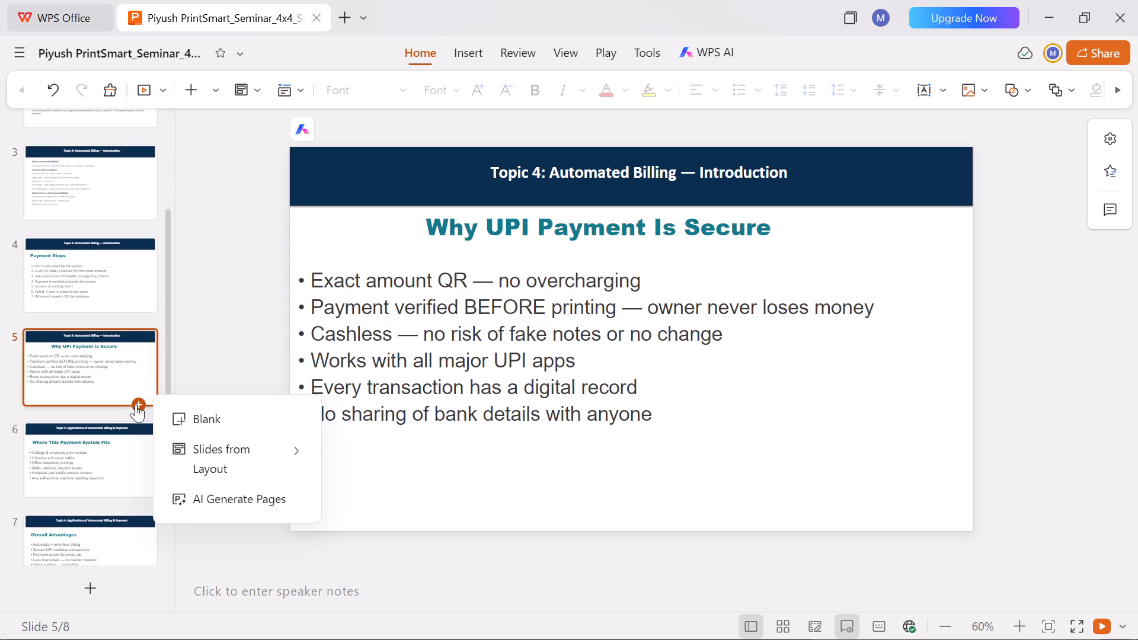
{"action": "left_click", "coordinate": [216, 428]}
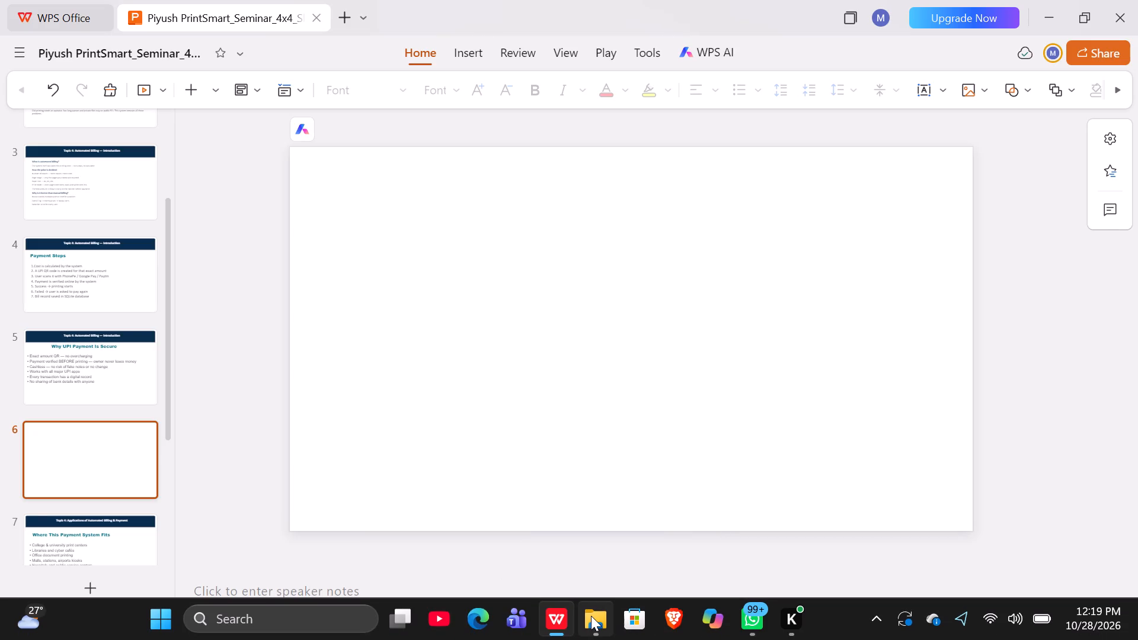
Copy the recent file WhatsApp Image 2026-10-28 at 12.18.27 PM from File Explorer and paste it onto blank slide 6 in WPS Office.
{"action": "left_click", "coordinate": [591, 616]}
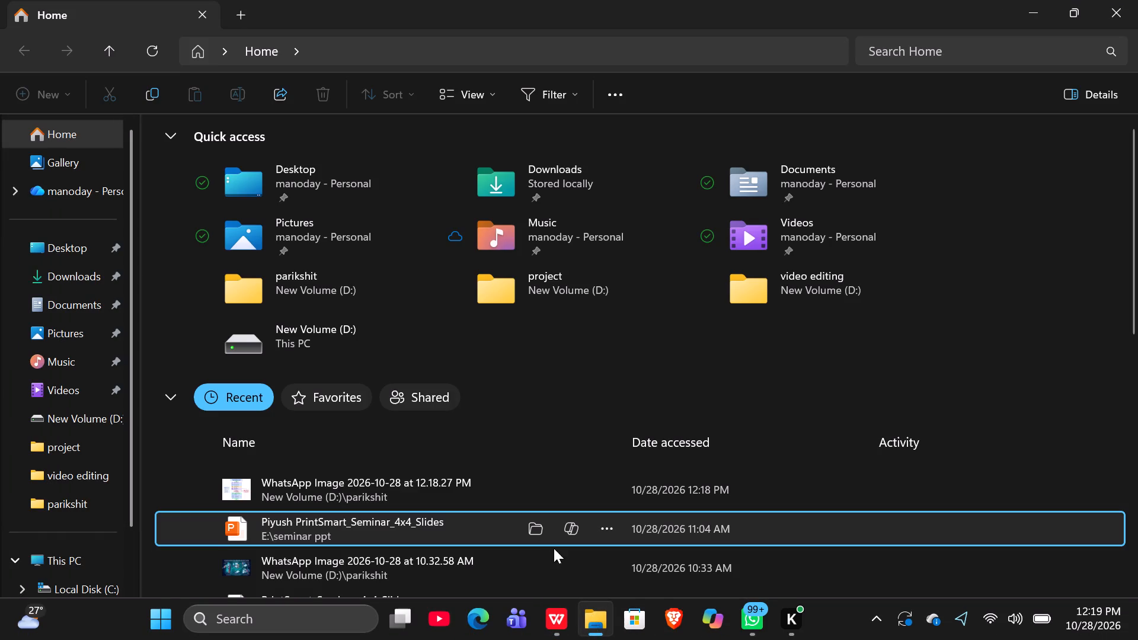
{"action": "right_click", "coordinate": [481, 481]}
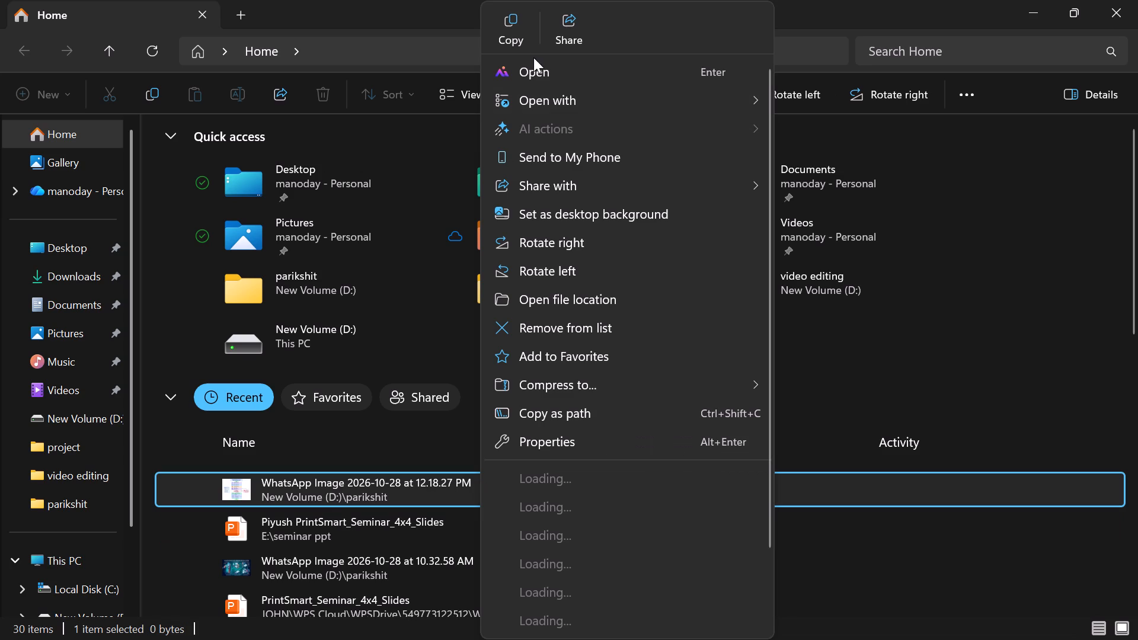
{"action": "left_click", "coordinate": [530, 31]}
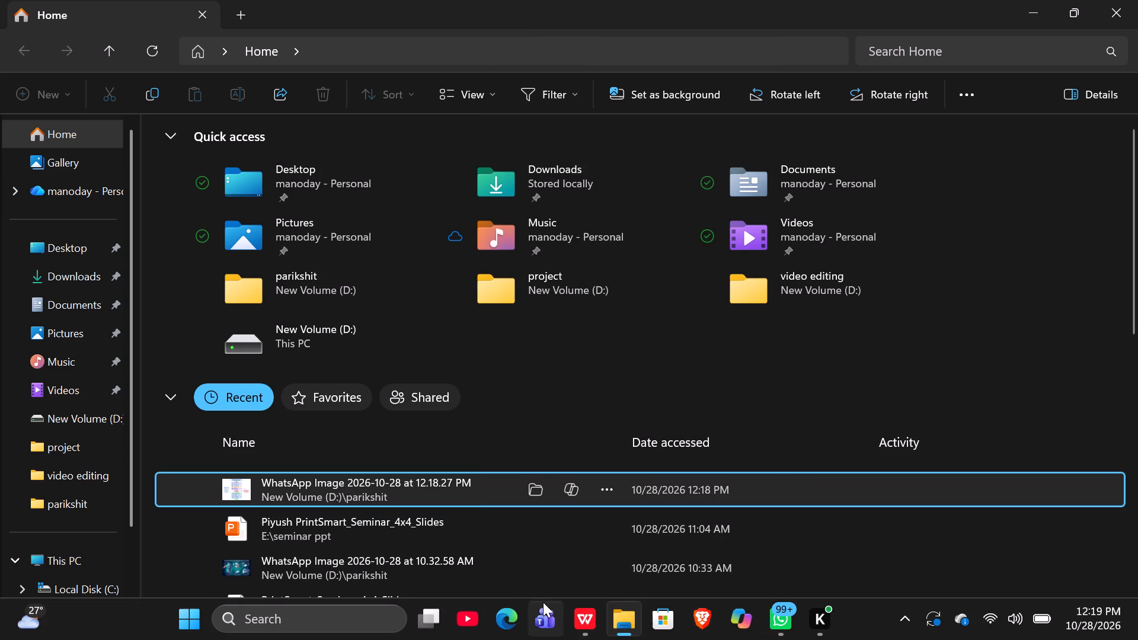
{"action": "left_click", "coordinate": [576, 613]}
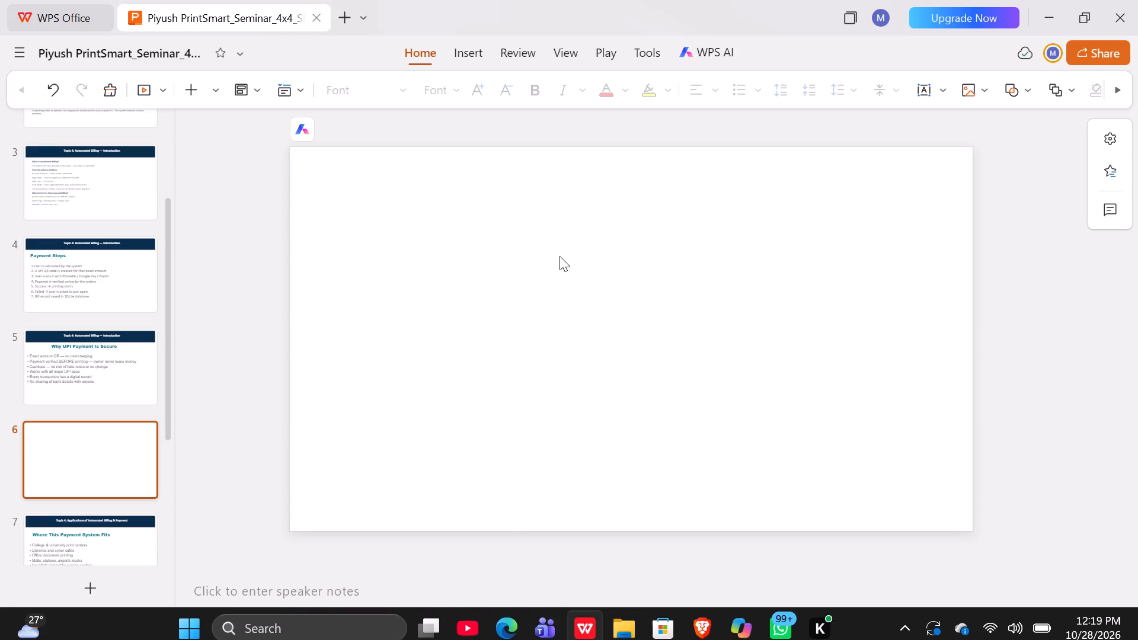
{"action": "left_click", "coordinate": [560, 256]}
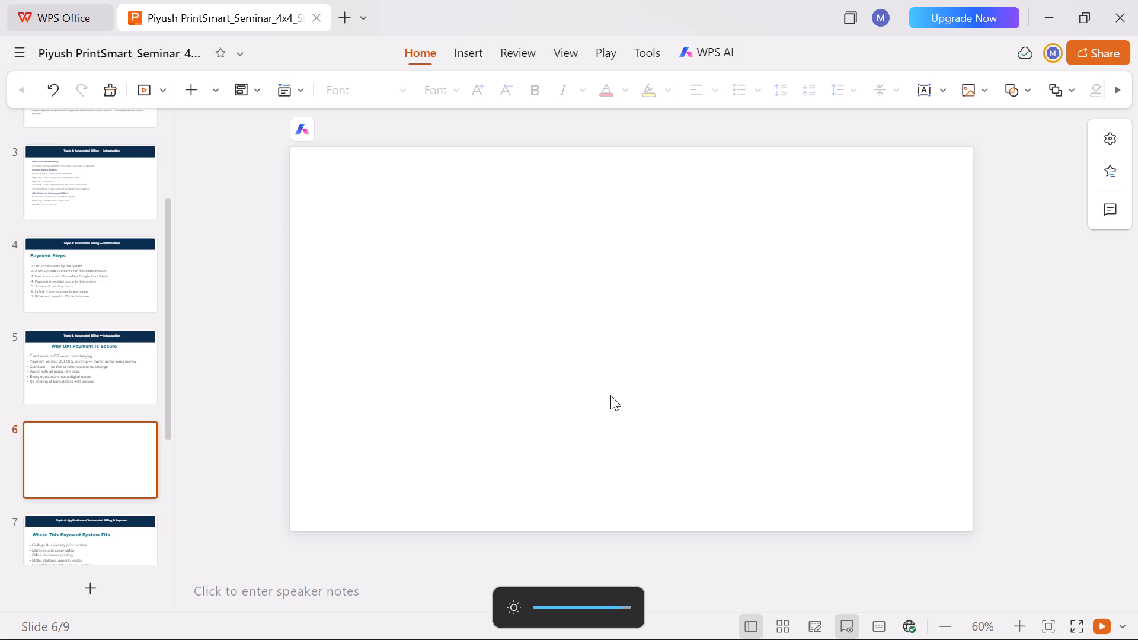
{"action": "key", "text": "ctrl+v"}
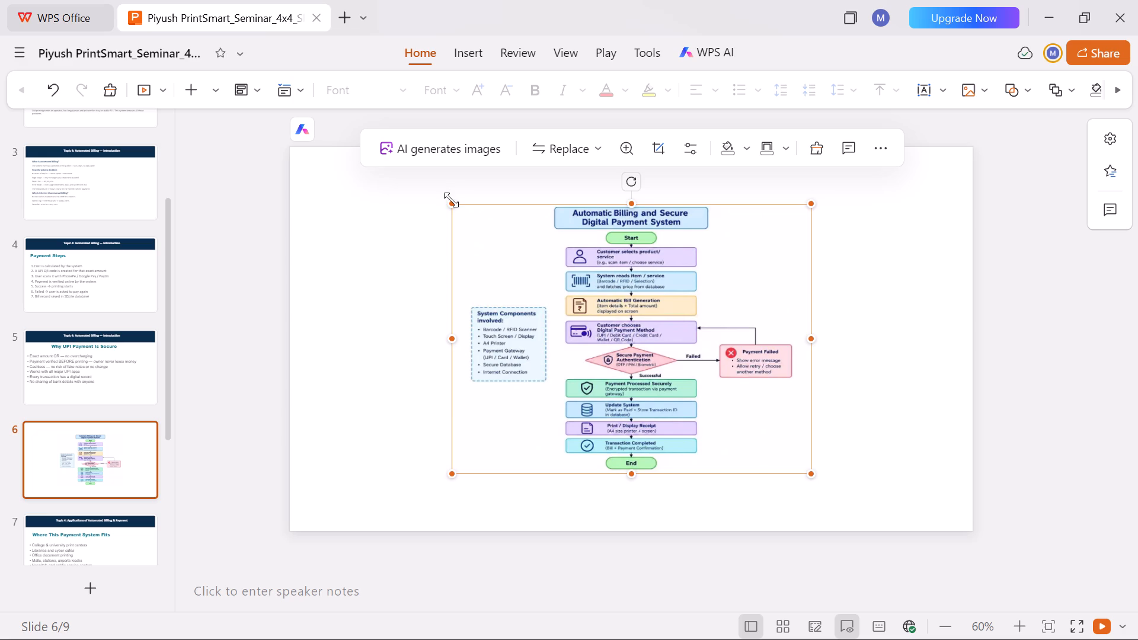
Enlarge the Automatic Billing flowchart image on slide 6 to about 419 wide by 332 high.
{"action": "left_click_drag", "start_coordinate": [453, 206], "coordinate": [447, 210]}
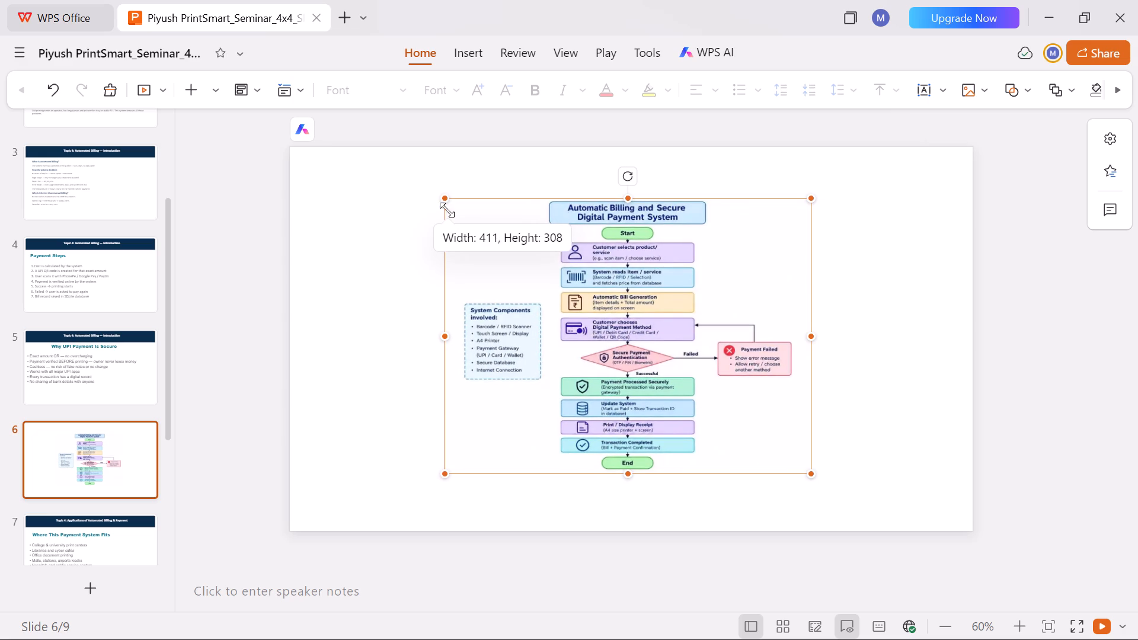
{"action": "left_click_drag", "start_coordinate": [447, 210], "coordinate": [440, 214]}
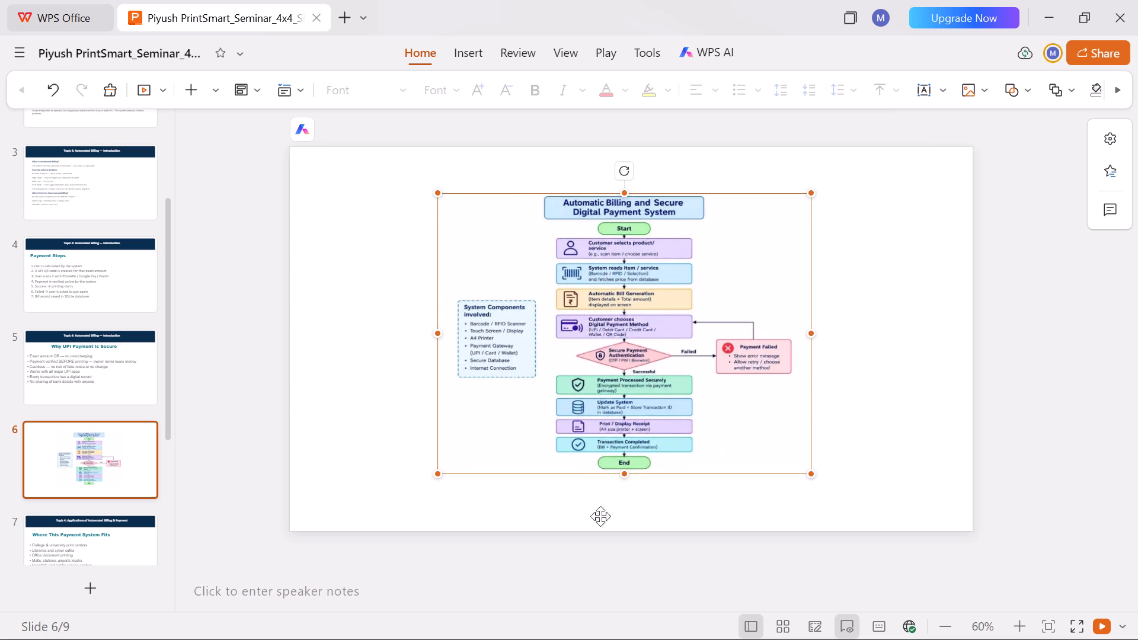
{"action": "left_click_drag", "start_coordinate": [622, 475], "coordinate": [623, 491]}
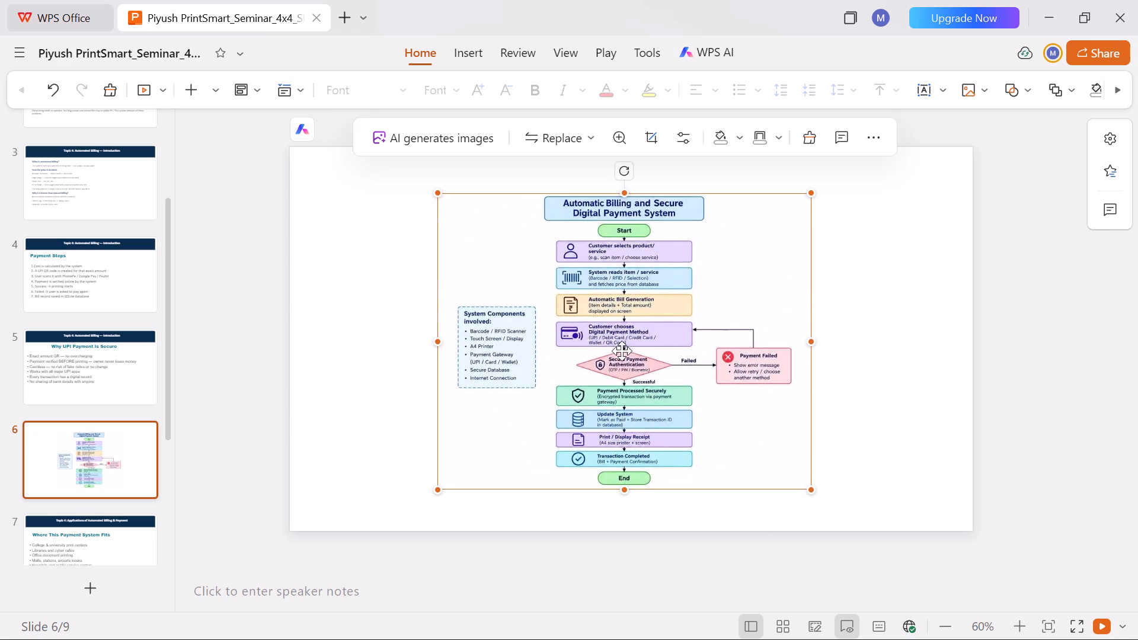
Copy the "Topic 4: Automated Billing — Introduction" header bar from slide 5 onto the flowchart slide 6.
{"action": "left_click", "coordinate": [91, 336]}
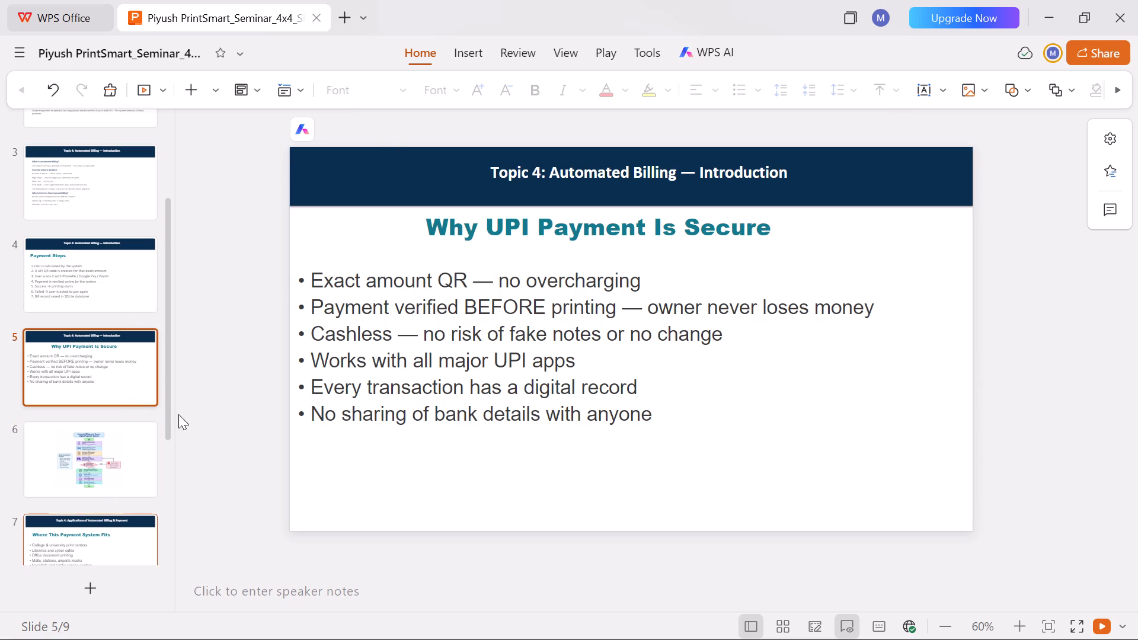
{"action": "left_click", "coordinate": [318, 185]}
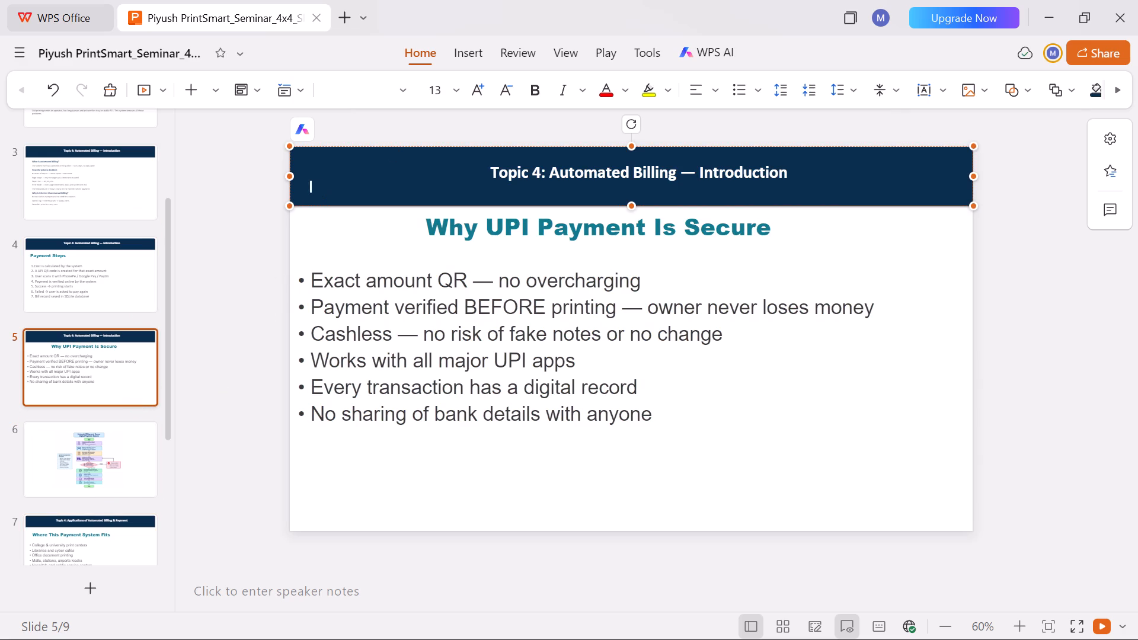
{"action": "left_click", "coordinate": [309, 198]}
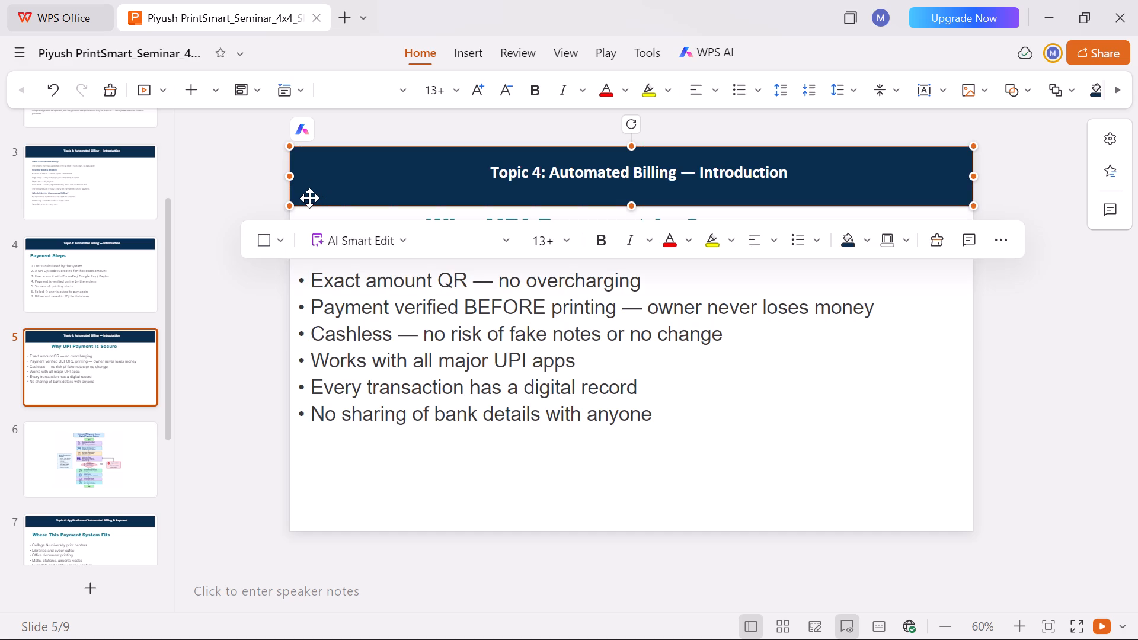
{"action": "key", "text": "ctrl+c"}
{"action": "left_click", "coordinate": [111, 448]}
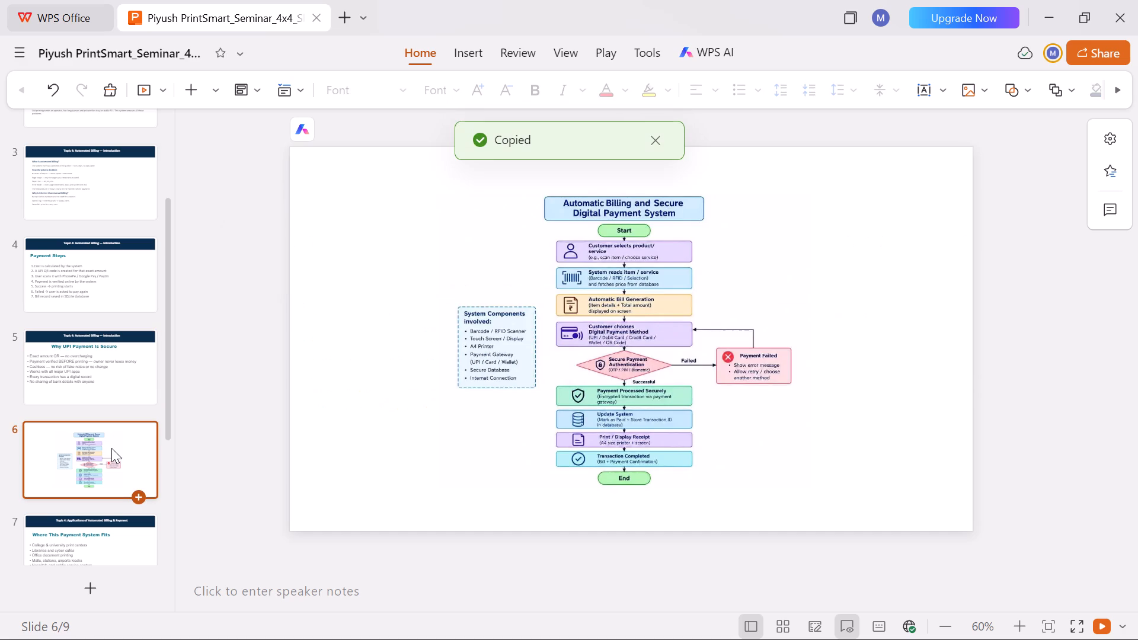
{"action": "key", "text": "ctrl+v"}
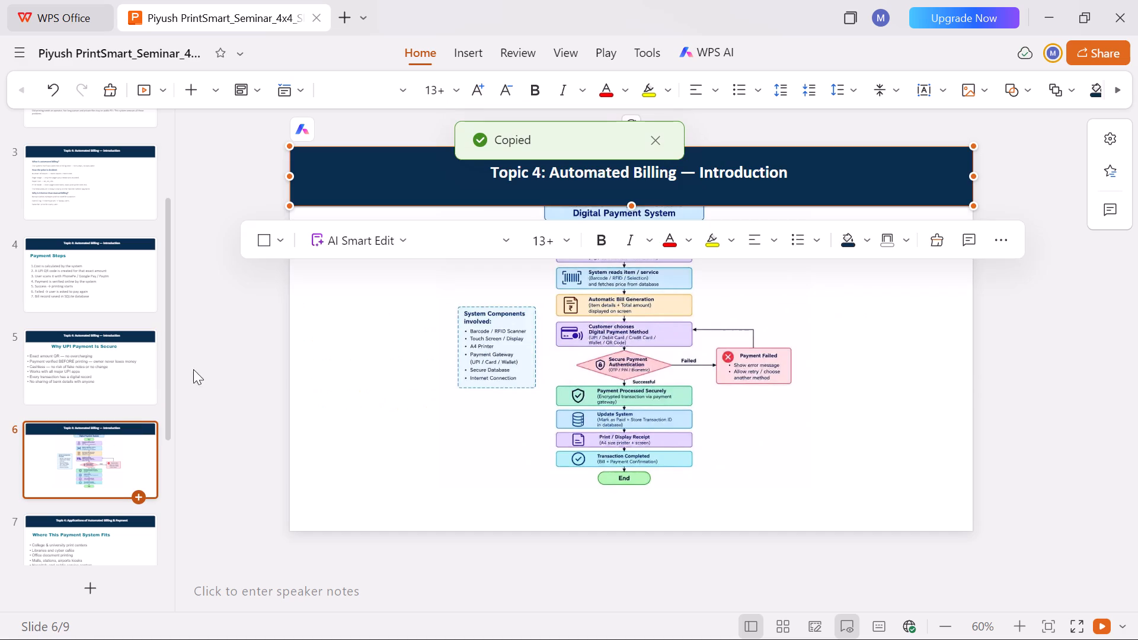
Resize the flowchart image on slide 6 to about 402 wide, starting below the header bar and reaching almost to the slide's bottom edge.
{"action": "left_click", "coordinate": [558, 275]}
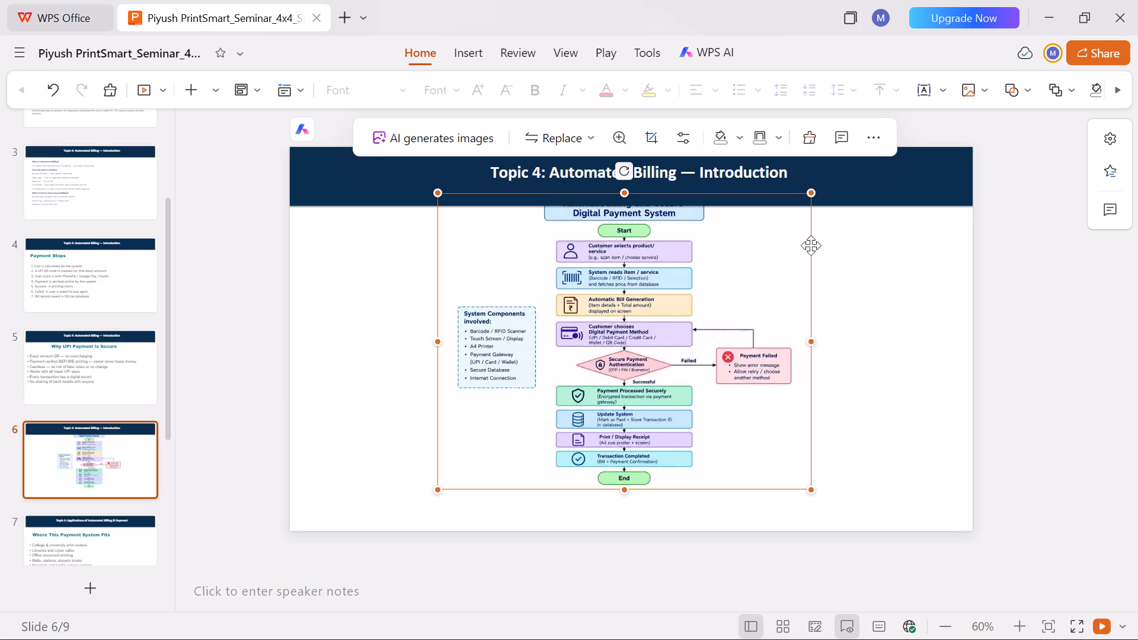
{"action": "left_click_drag", "start_coordinate": [811, 196], "coordinate": [805, 204]}
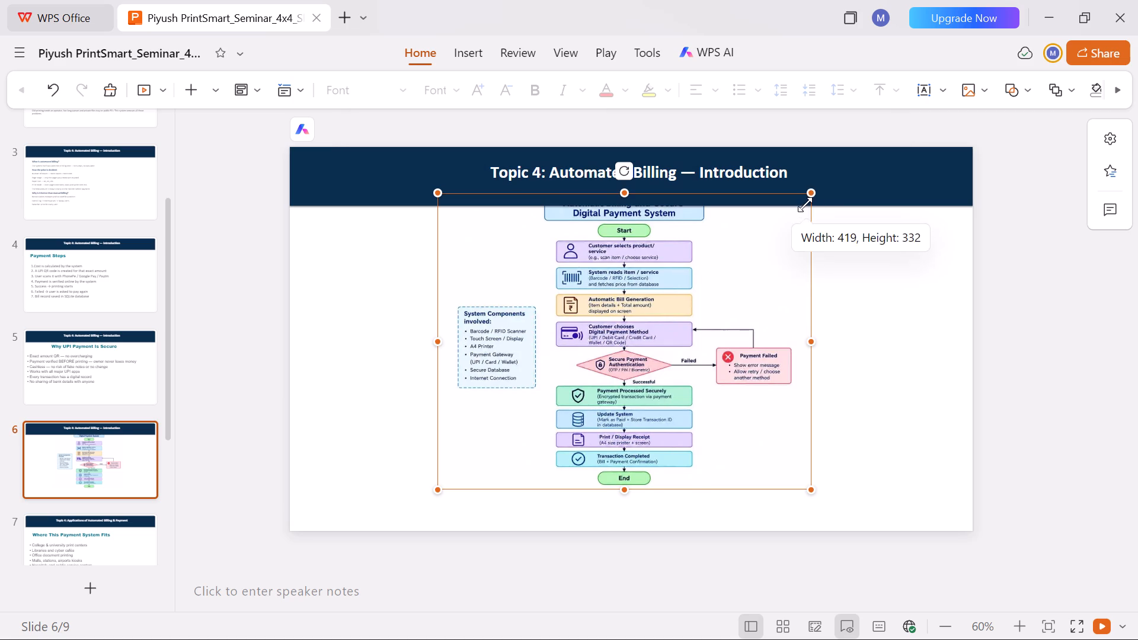
{"action": "left_click_drag", "start_coordinate": [805, 204], "coordinate": [800, 212]}
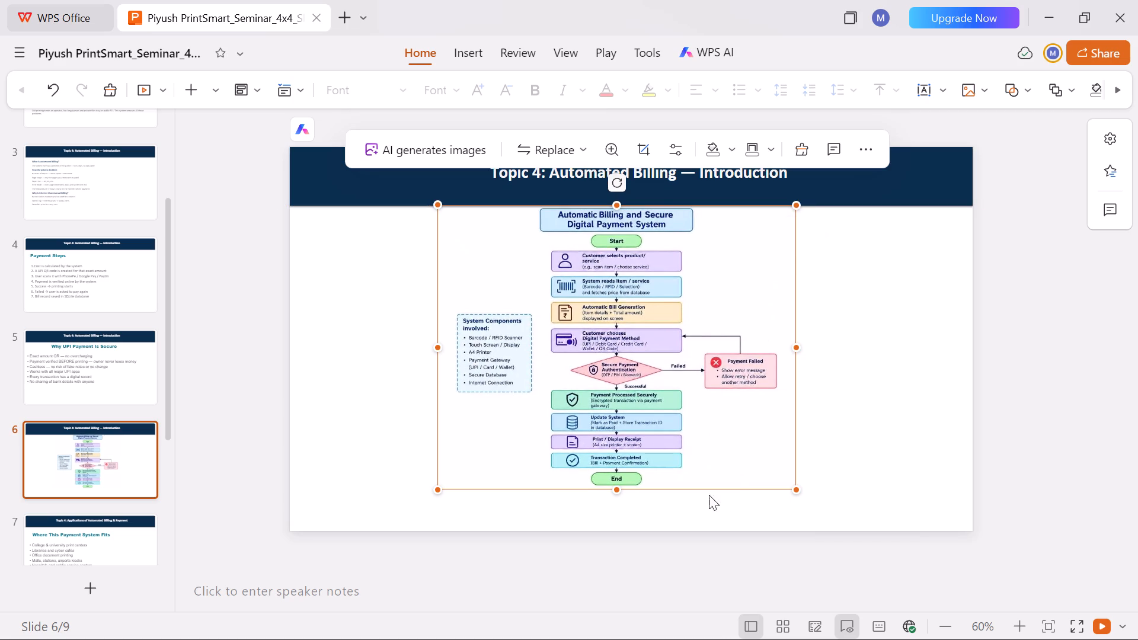
{"action": "left_click_drag", "start_coordinate": [617, 489], "coordinate": [615, 505]}
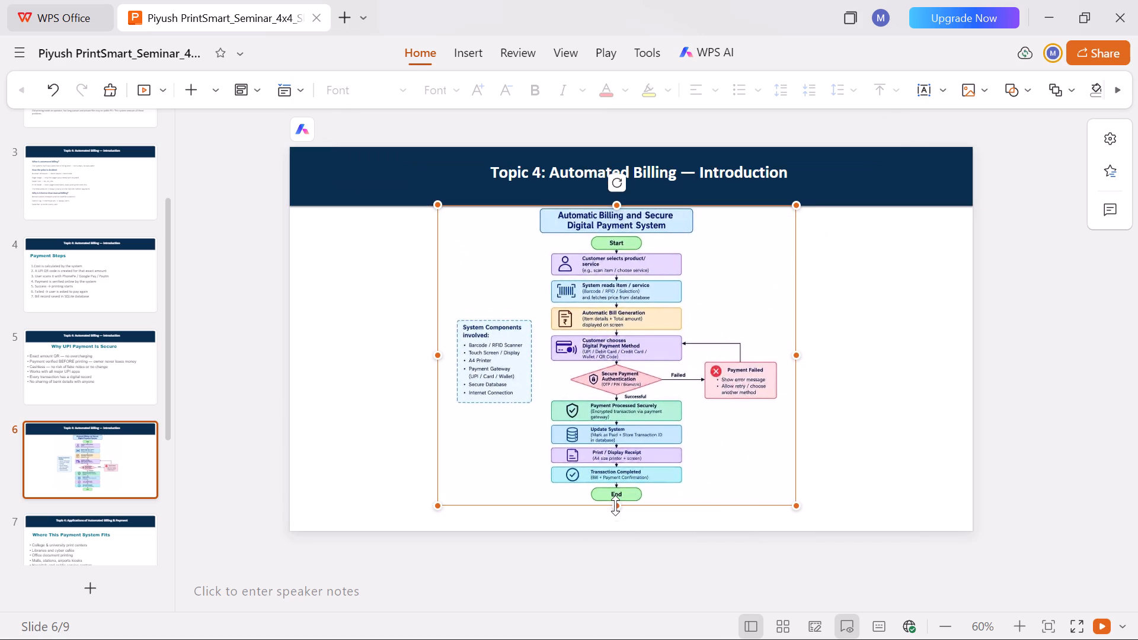
{"action": "left_click_drag", "start_coordinate": [615, 505], "coordinate": [615, 514]}
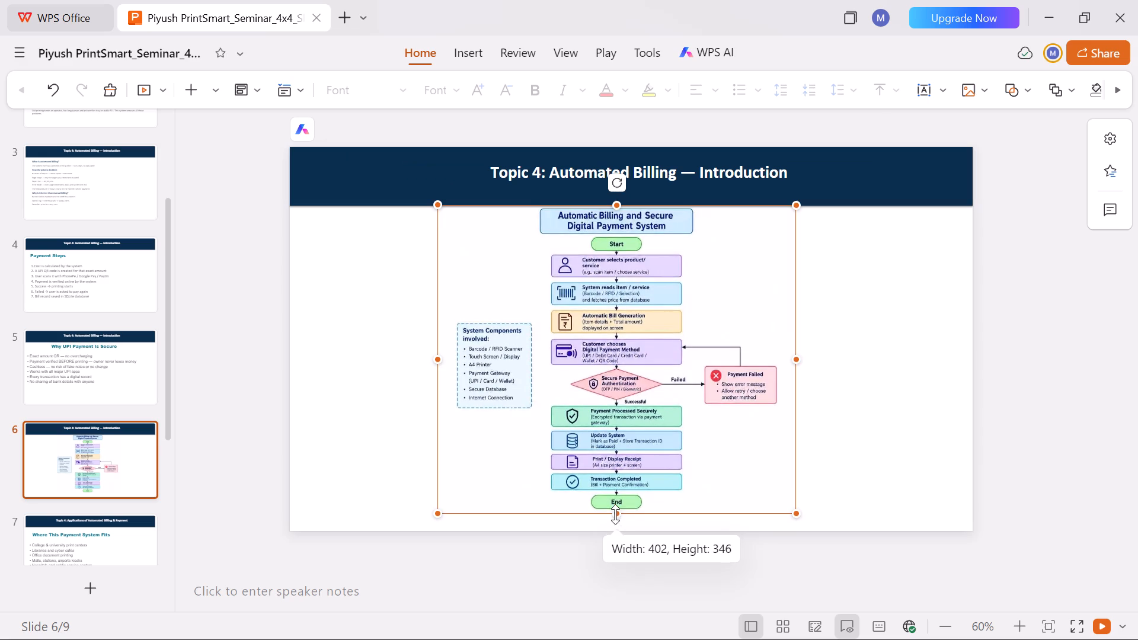
{"action": "left_click_drag", "start_coordinate": [615, 514], "coordinate": [615, 518]}
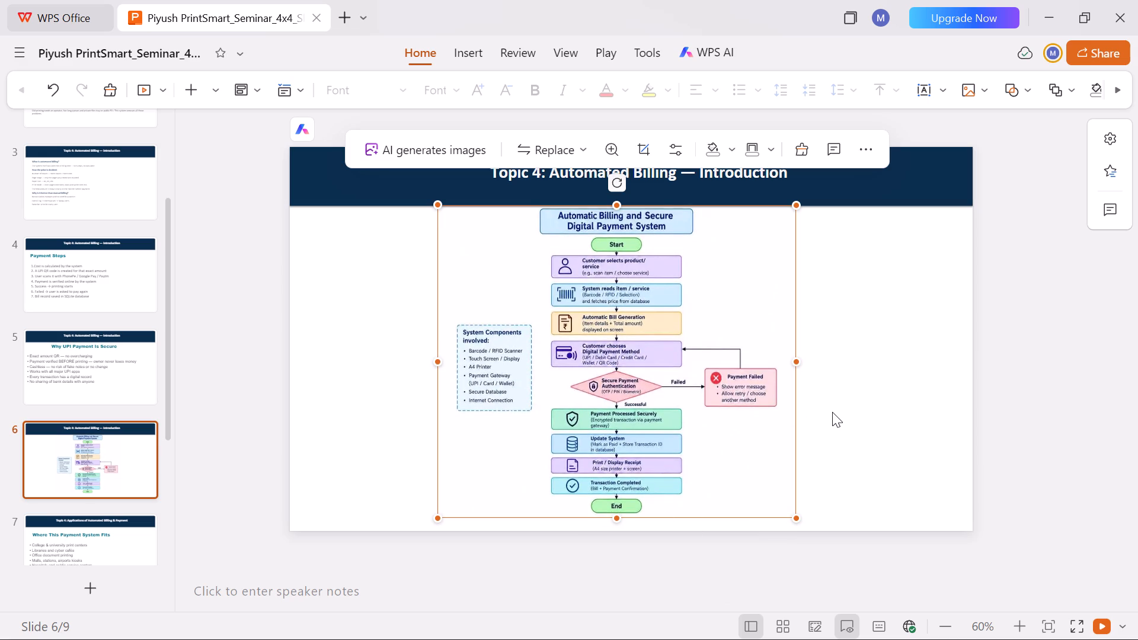
{"action": "left_click", "coordinate": [862, 316]}
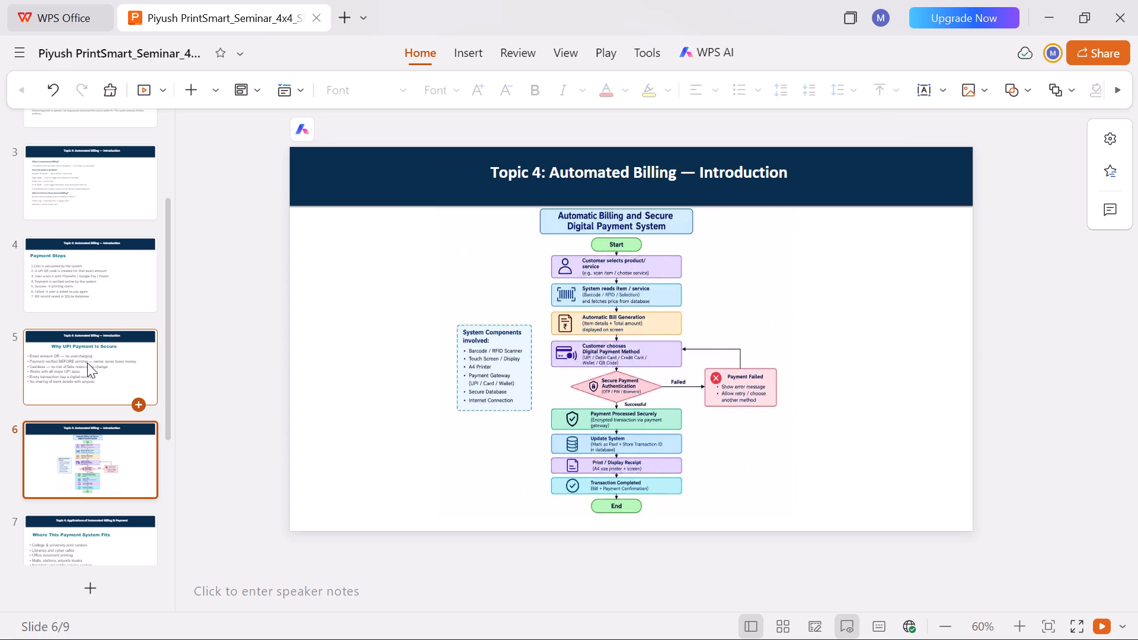
Review the closing slides 7 to 9 and the Introduction slide of the trimmed deck.
{"action": "left_click", "coordinate": [113, 533]}
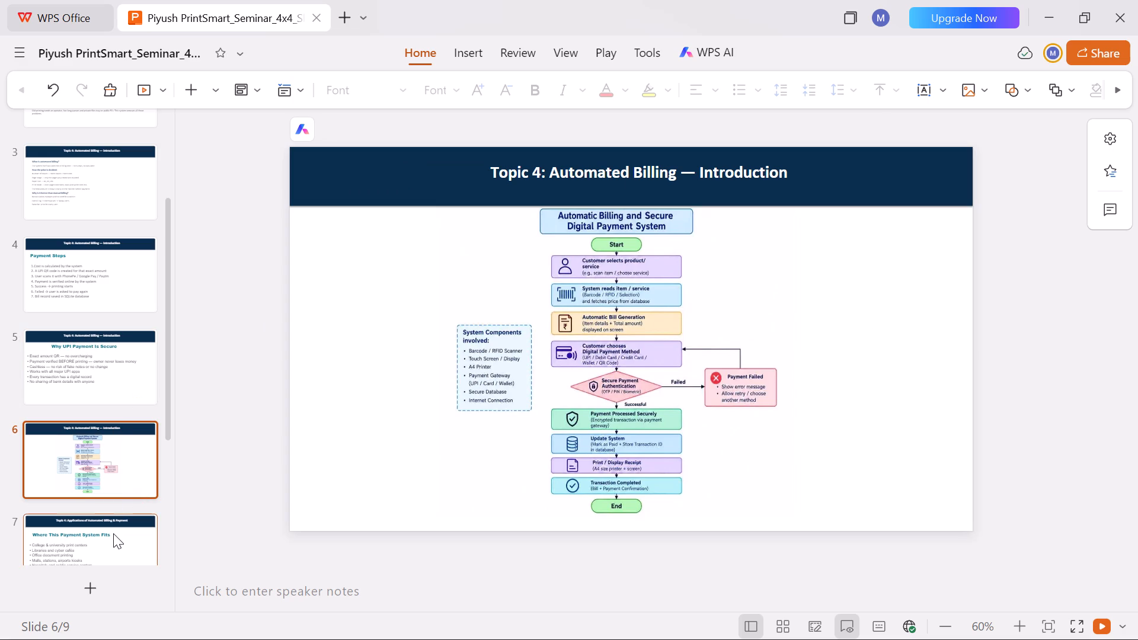
{"action": "scroll", "coordinate": [177, 465], "scroll_direction": "down", "scroll_amount": 3}
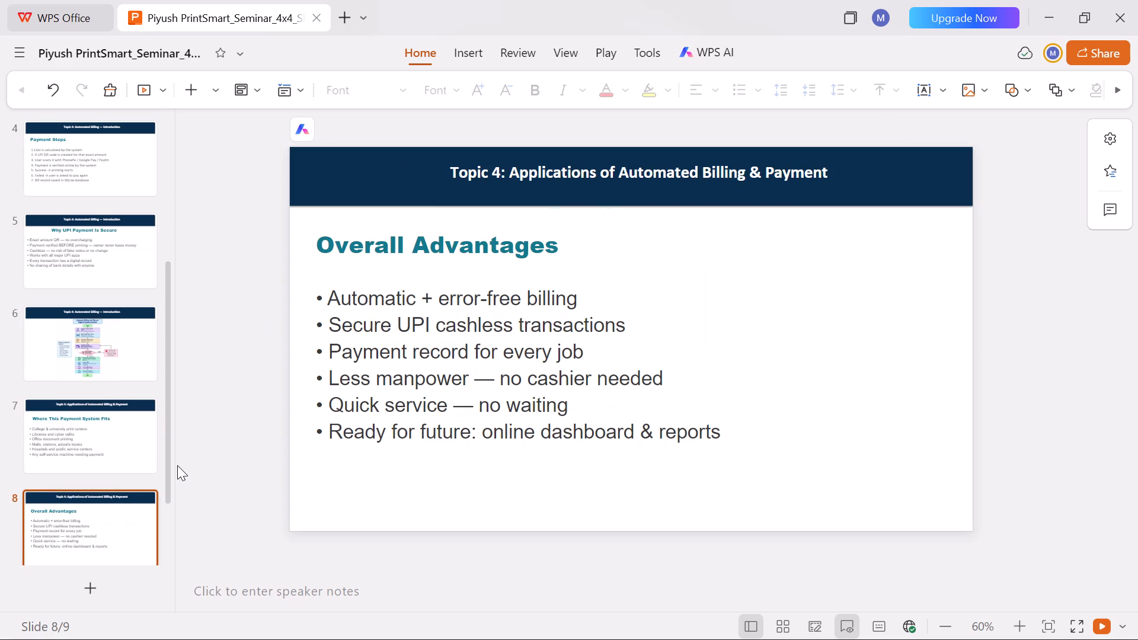
{"action": "scroll", "coordinate": [177, 465], "scroll_direction": "down", "scroll_amount": 9}
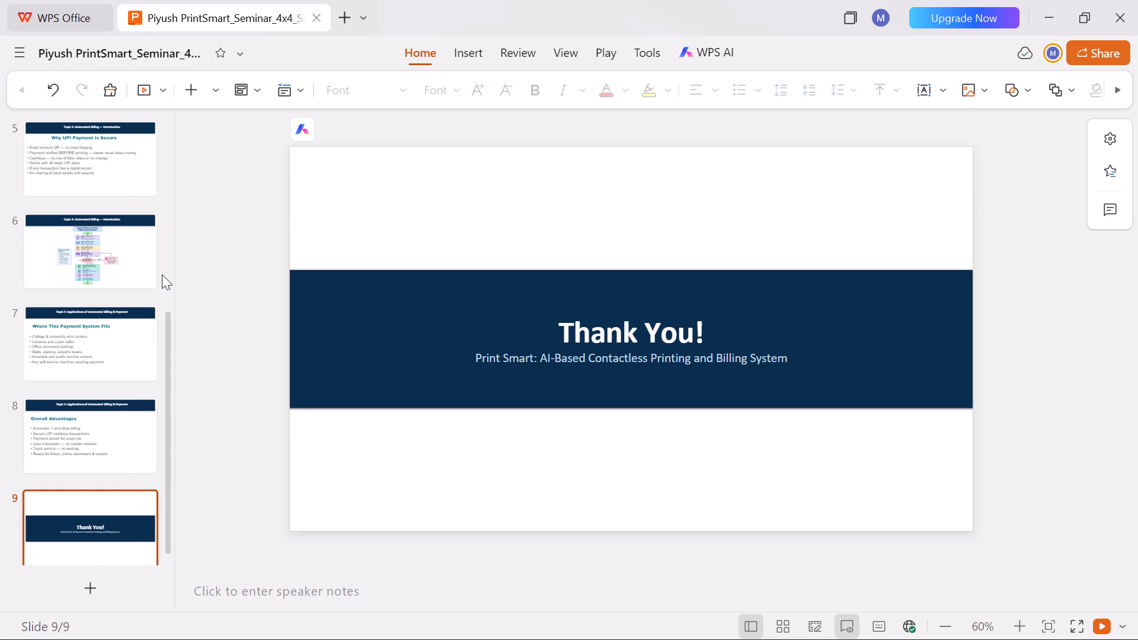
{"action": "left_click_drag", "start_coordinate": [170, 325], "coordinate": [168, 141]}
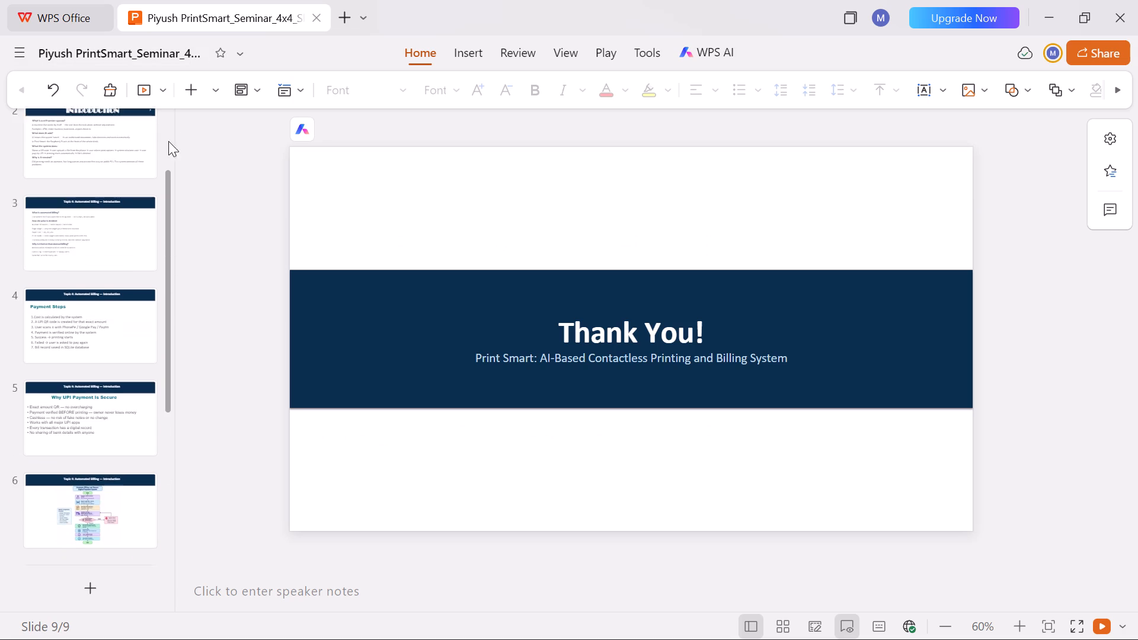
{"action": "left_click_drag", "start_coordinate": [168, 141], "coordinate": [169, 95]}
{"action": "left_click", "coordinate": [67, 245]}
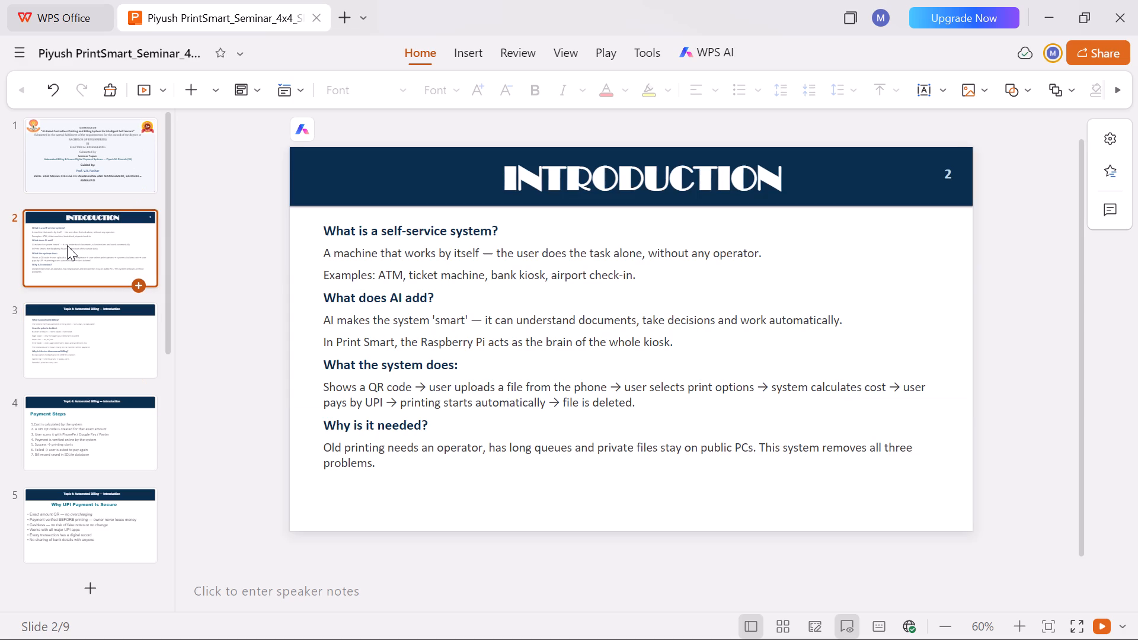
{"action": "left_click", "coordinate": [67, 245]}
On the title slide, delete the dash, presenter's name and roll number after "Automated Billing & Secure Digital Payment Systems".
{"action": "left_click", "coordinate": [123, 168]}
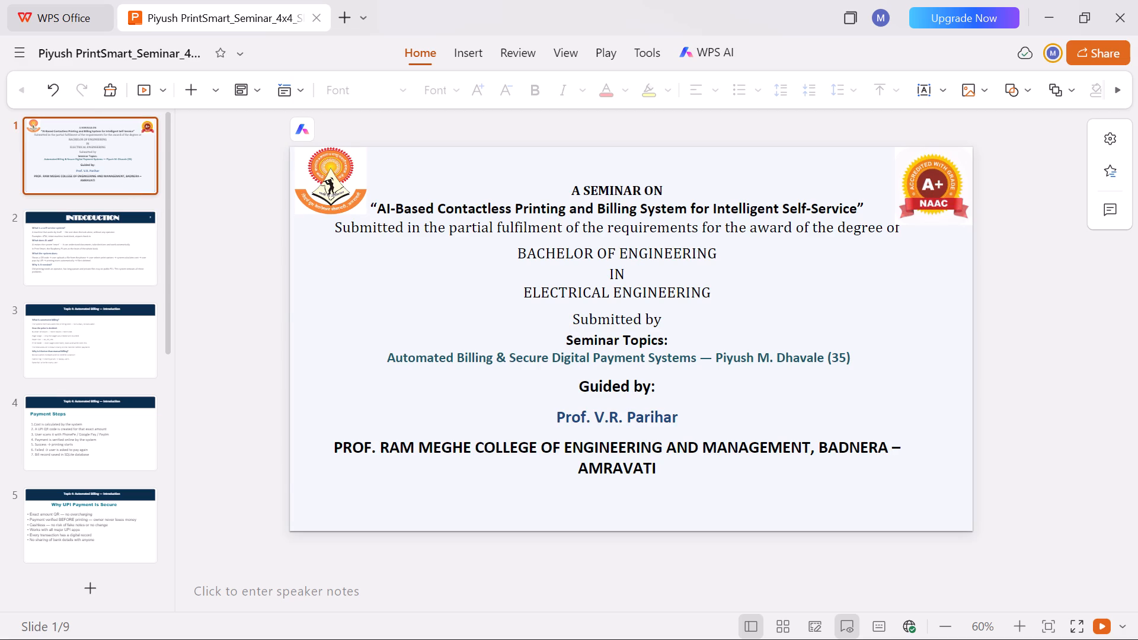
{"action": "left_click_drag", "start_coordinate": [851, 359], "coordinate": [836, 356]}
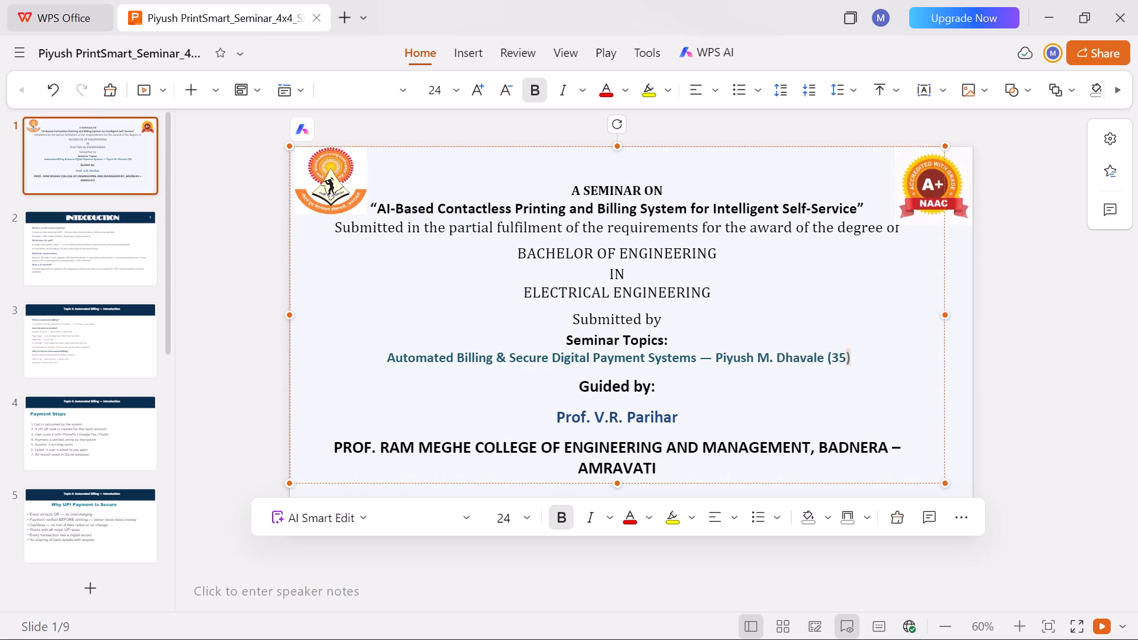
{"action": "left_click_drag", "start_coordinate": [836, 356], "coordinate": [704, 356]}
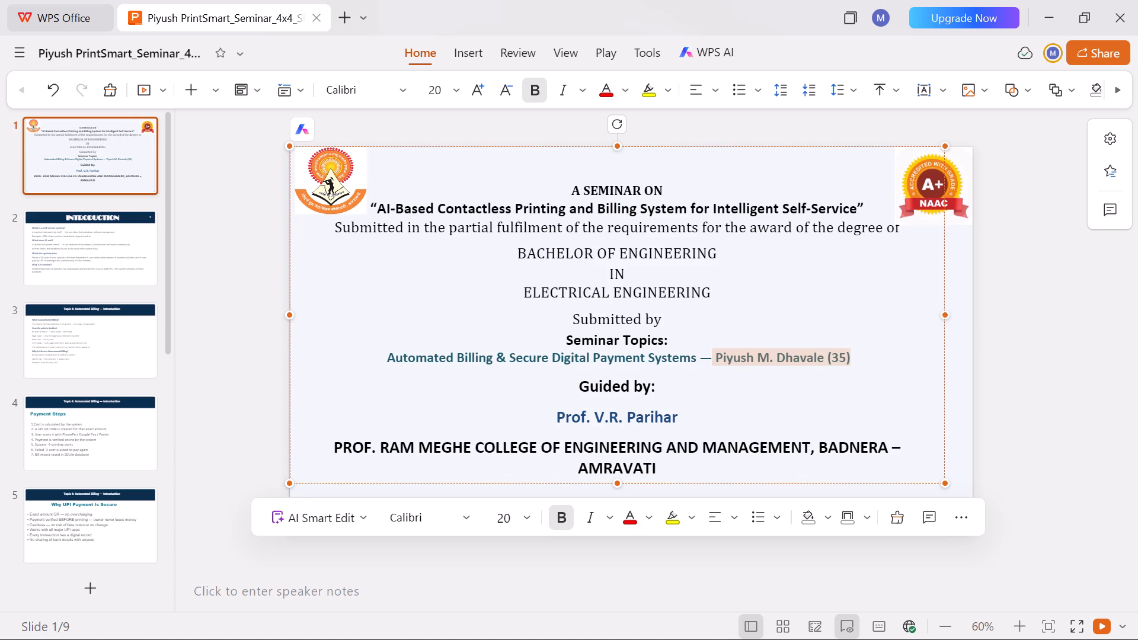
{"action": "left_click_drag", "start_coordinate": [704, 356], "coordinate": [701, 357]}
{"action": "key", "text": "BackSpace"}
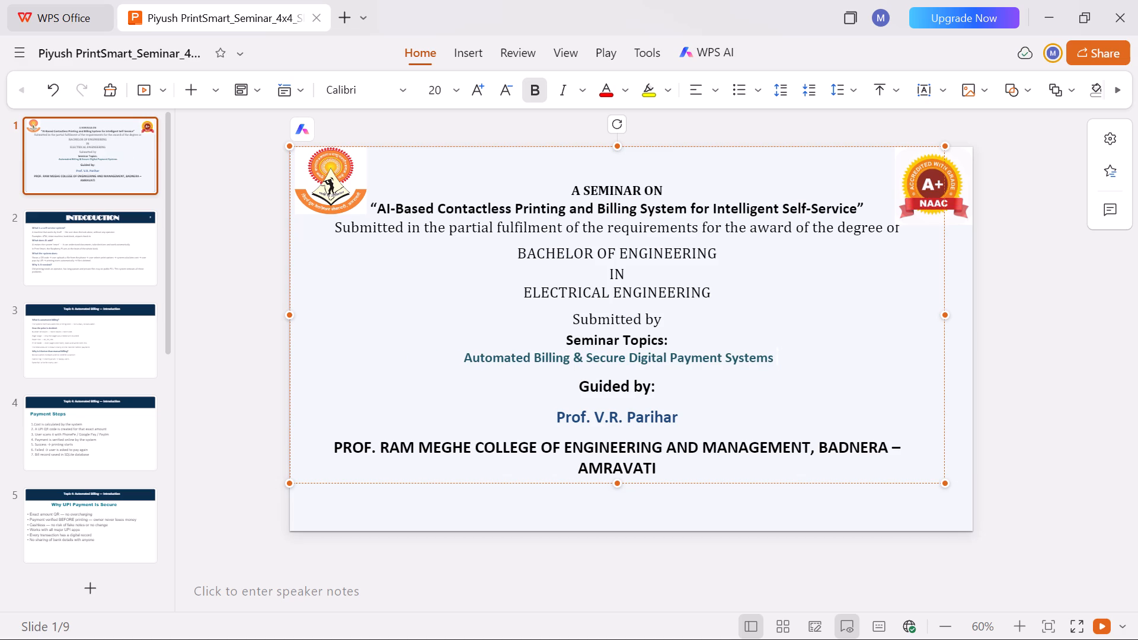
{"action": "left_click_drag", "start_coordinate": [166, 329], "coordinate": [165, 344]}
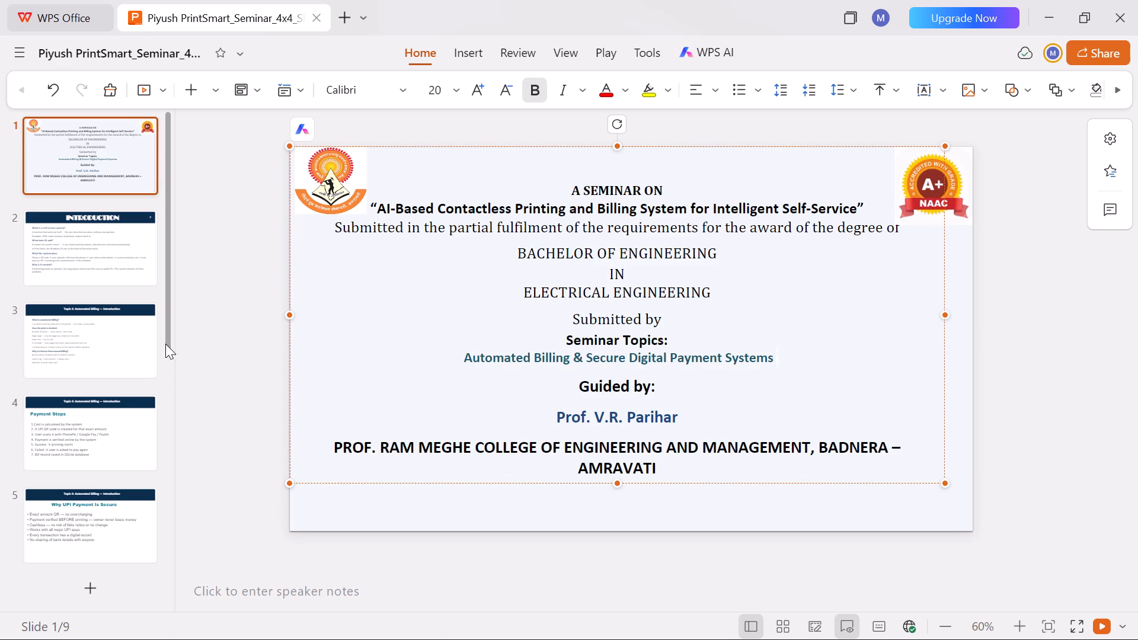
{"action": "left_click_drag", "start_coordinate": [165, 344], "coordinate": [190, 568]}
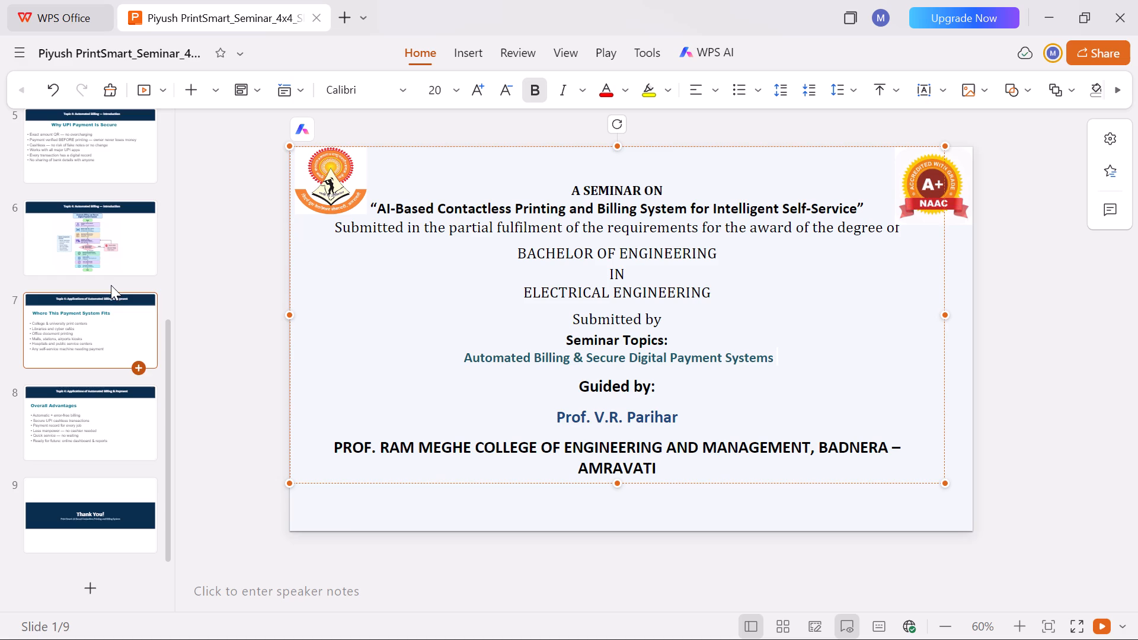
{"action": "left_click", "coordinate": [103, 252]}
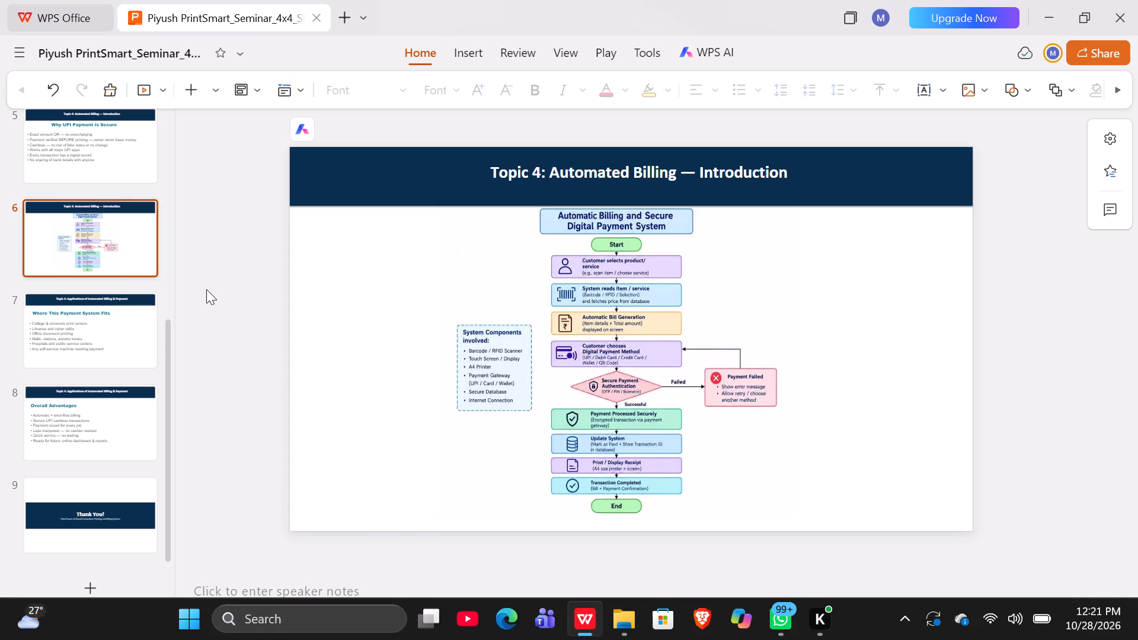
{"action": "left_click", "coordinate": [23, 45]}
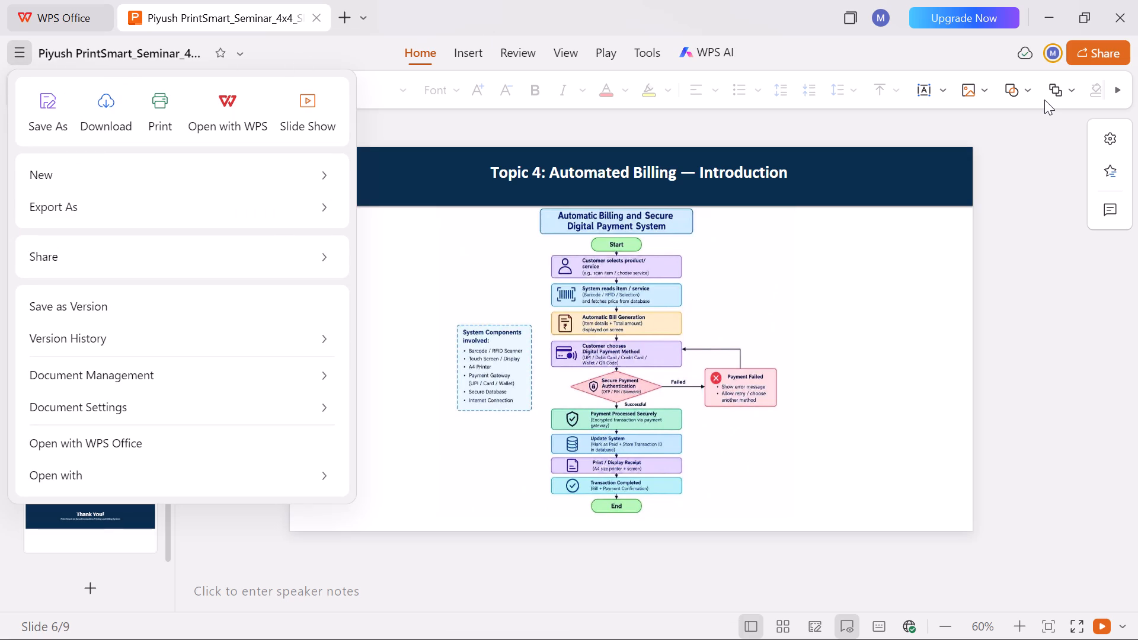
Open the presentation's sharing options and share its link through WhatsApp.
{"action": "left_click", "coordinate": [1088, 61]}
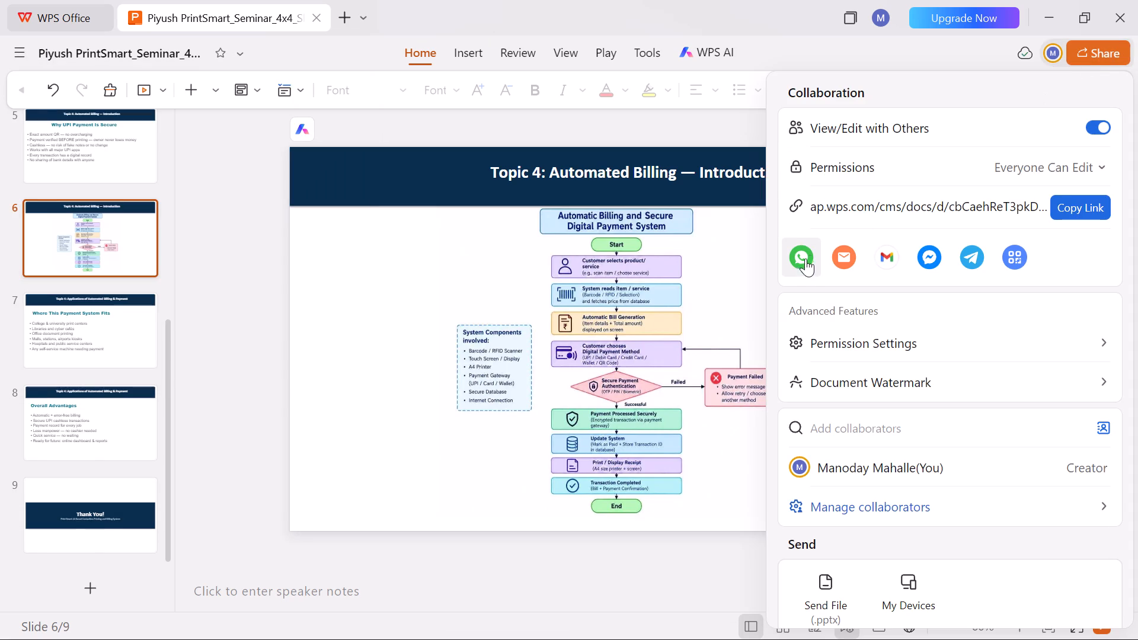
{"action": "left_click", "coordinate": [793, 249]}
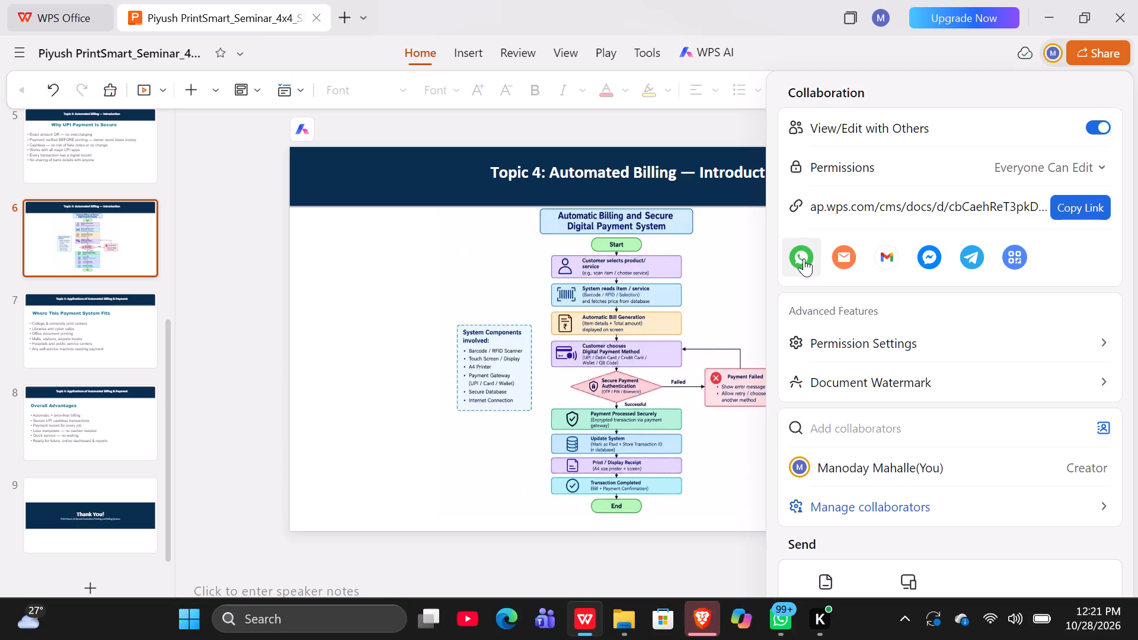
{"action": "left_click", "coordinate": [804, 258]}
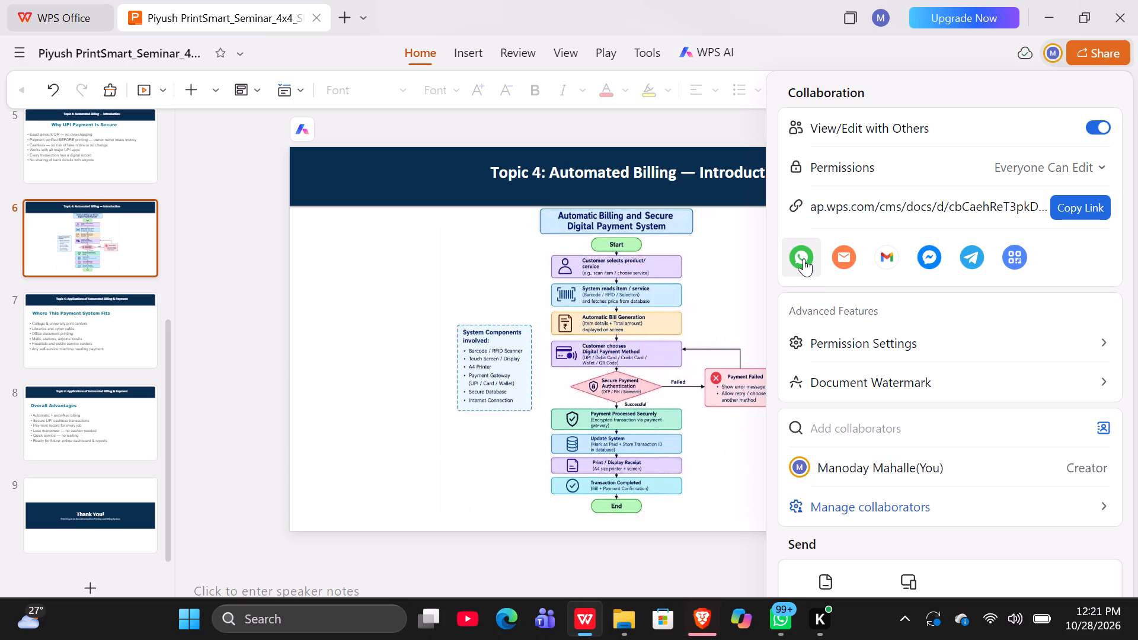
{"action": "double_click", "coordinate": [804, 258]}
{"action": "triple_click", "coordinate": [800, 257]}
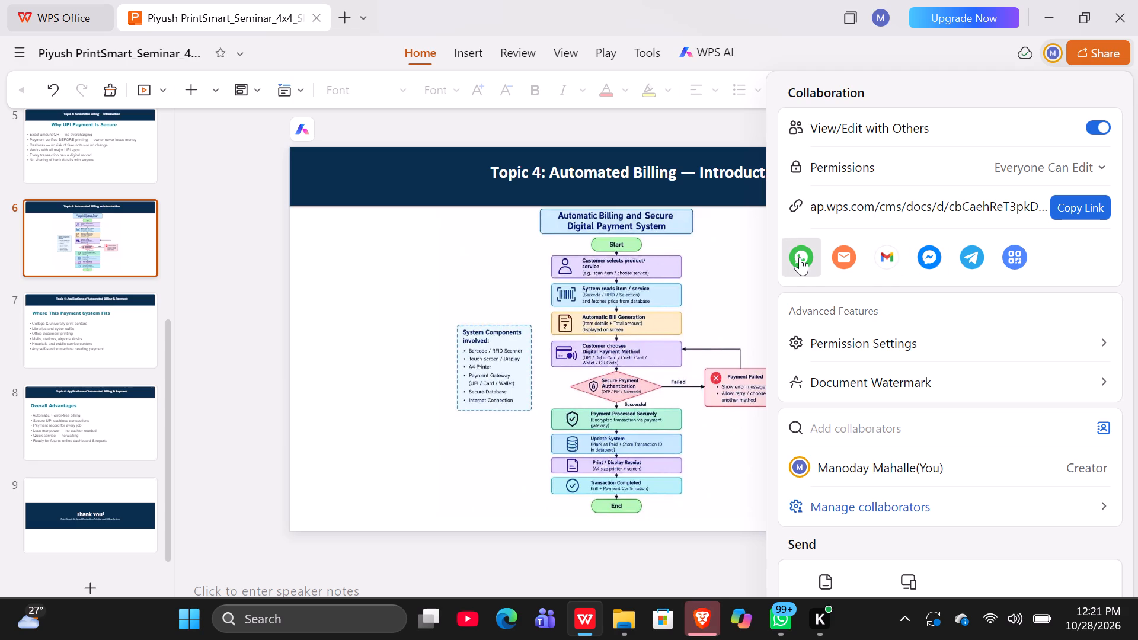
{"action": "triple_click", "coordinate": [800, 257]}
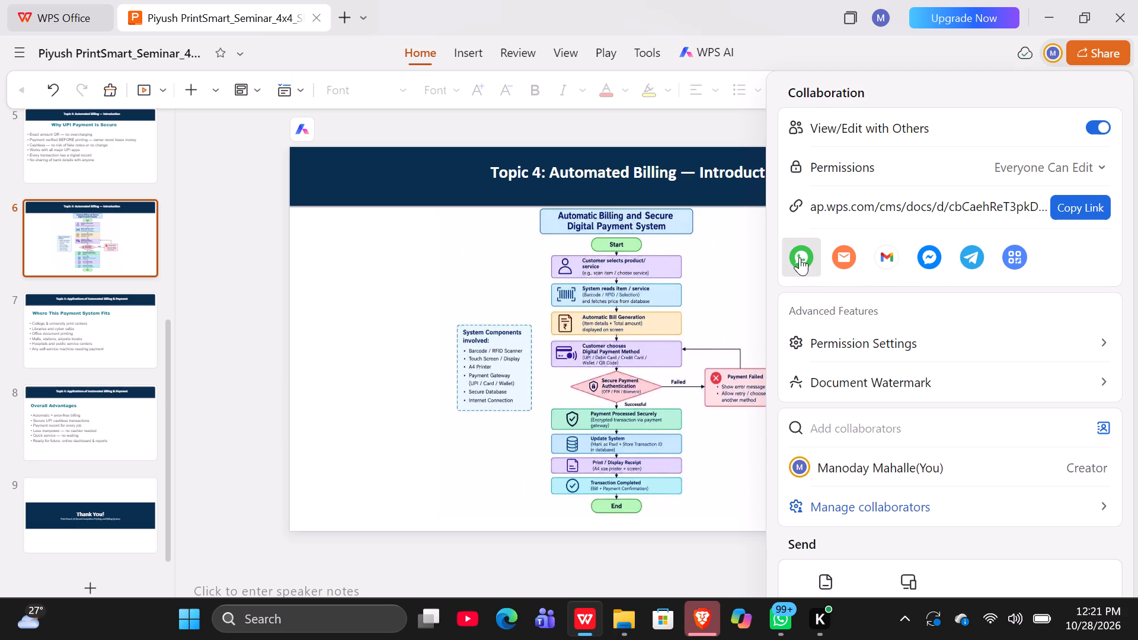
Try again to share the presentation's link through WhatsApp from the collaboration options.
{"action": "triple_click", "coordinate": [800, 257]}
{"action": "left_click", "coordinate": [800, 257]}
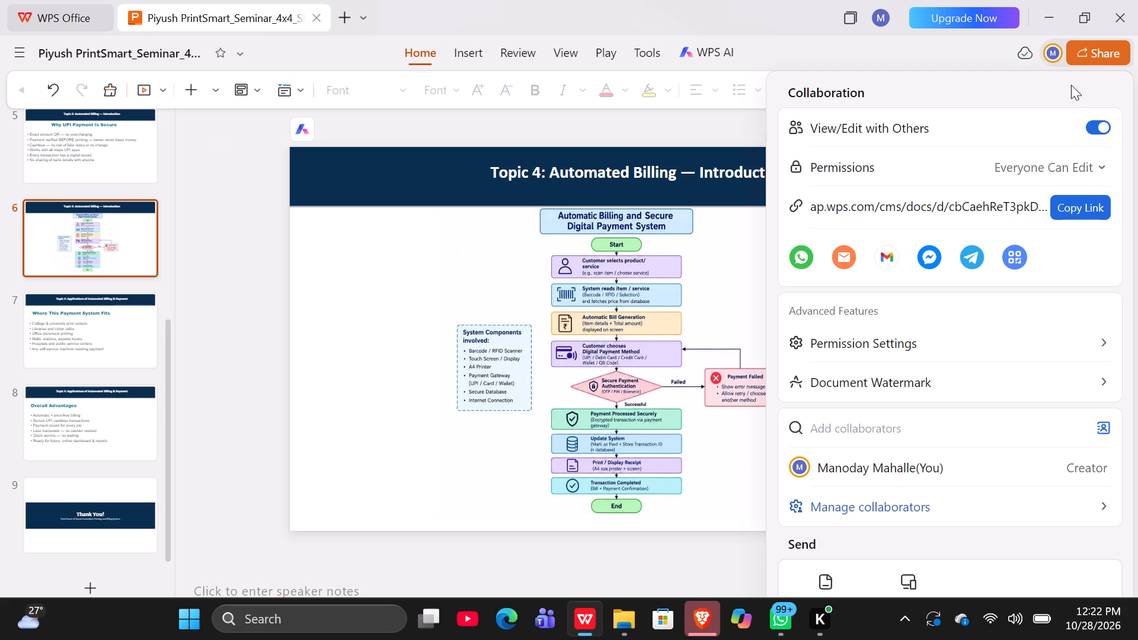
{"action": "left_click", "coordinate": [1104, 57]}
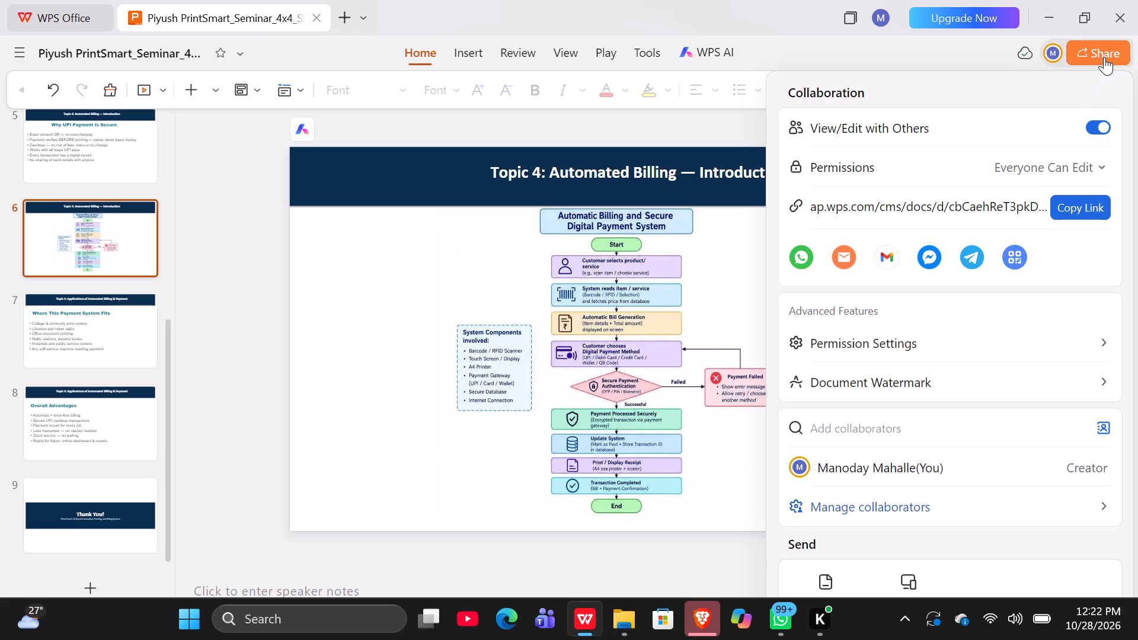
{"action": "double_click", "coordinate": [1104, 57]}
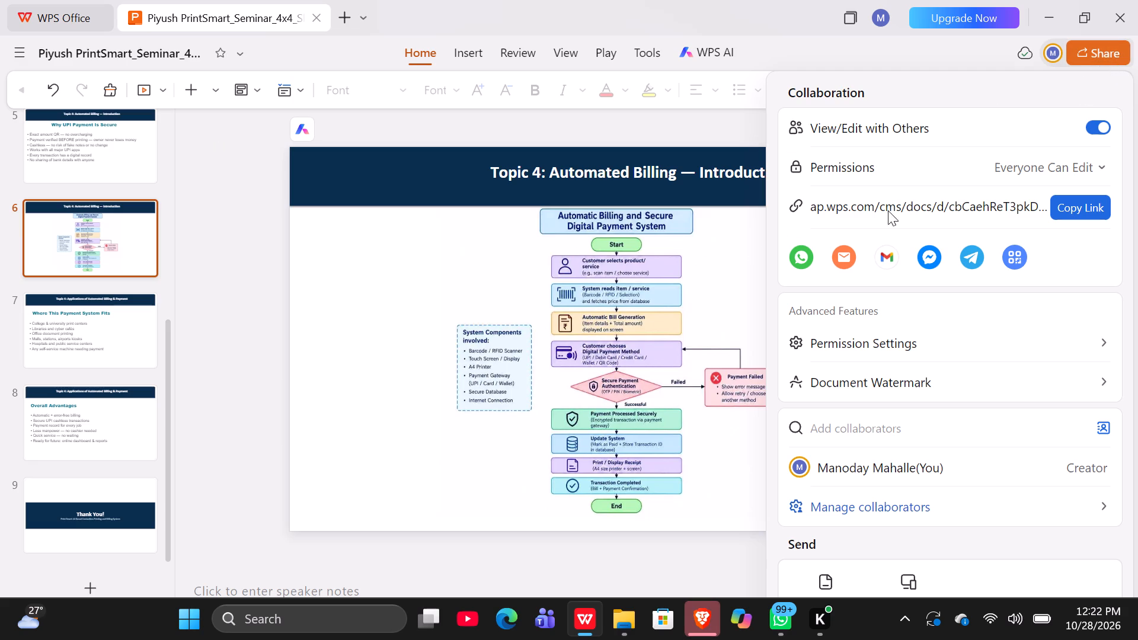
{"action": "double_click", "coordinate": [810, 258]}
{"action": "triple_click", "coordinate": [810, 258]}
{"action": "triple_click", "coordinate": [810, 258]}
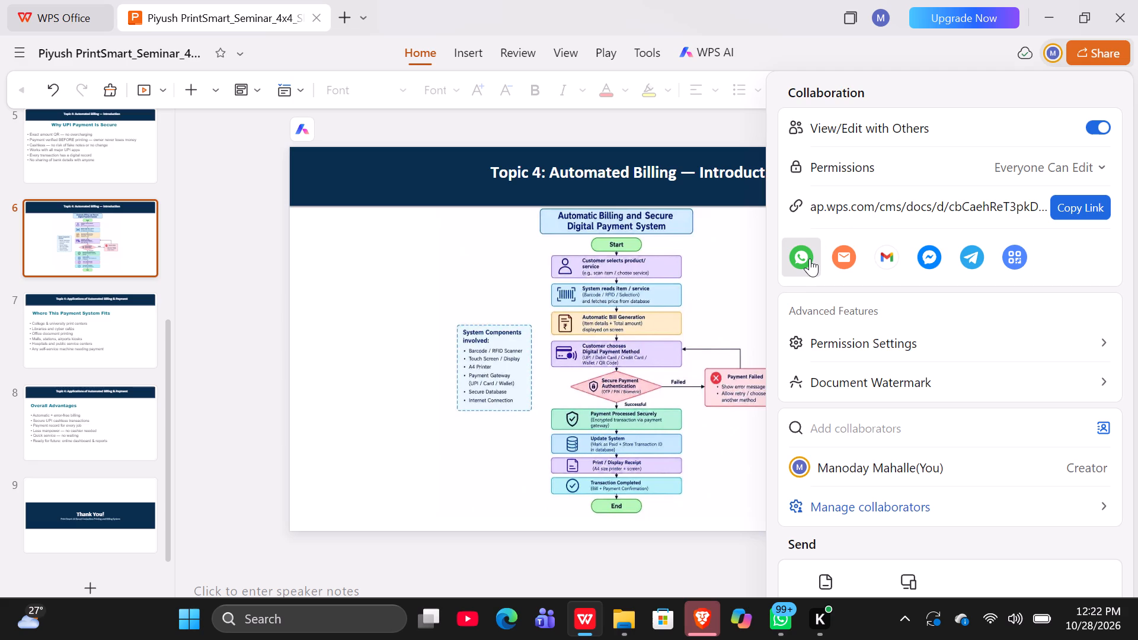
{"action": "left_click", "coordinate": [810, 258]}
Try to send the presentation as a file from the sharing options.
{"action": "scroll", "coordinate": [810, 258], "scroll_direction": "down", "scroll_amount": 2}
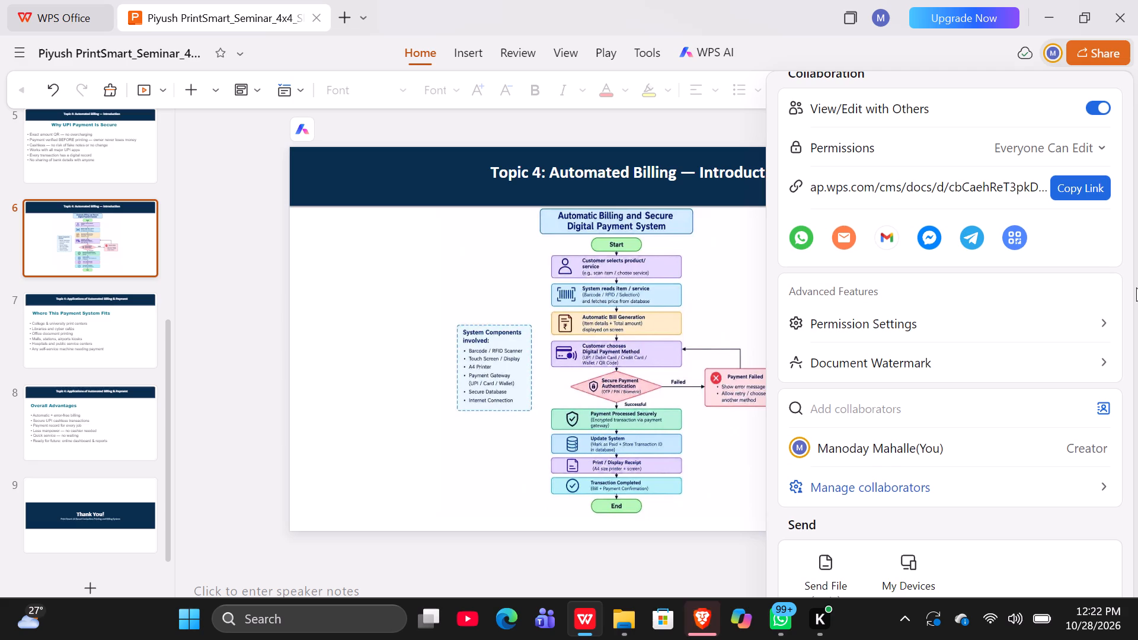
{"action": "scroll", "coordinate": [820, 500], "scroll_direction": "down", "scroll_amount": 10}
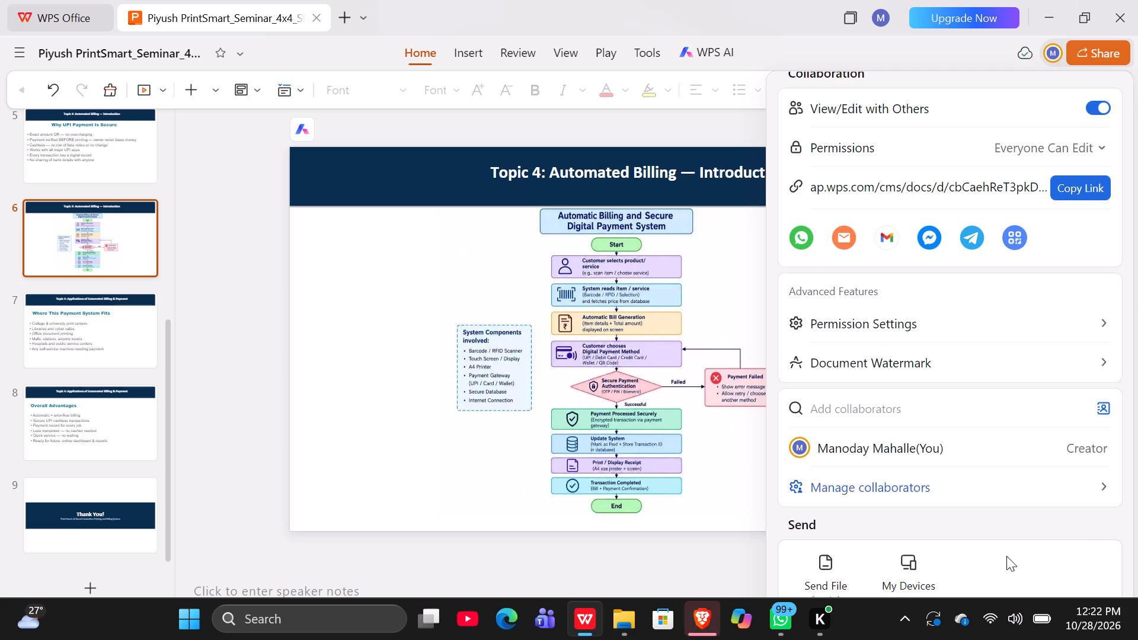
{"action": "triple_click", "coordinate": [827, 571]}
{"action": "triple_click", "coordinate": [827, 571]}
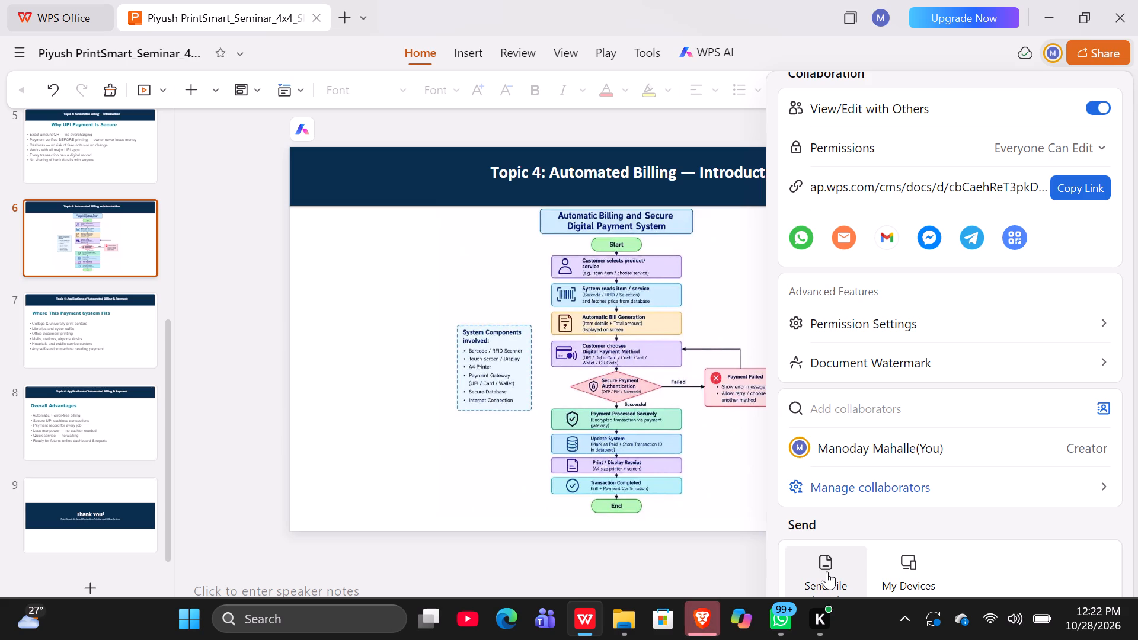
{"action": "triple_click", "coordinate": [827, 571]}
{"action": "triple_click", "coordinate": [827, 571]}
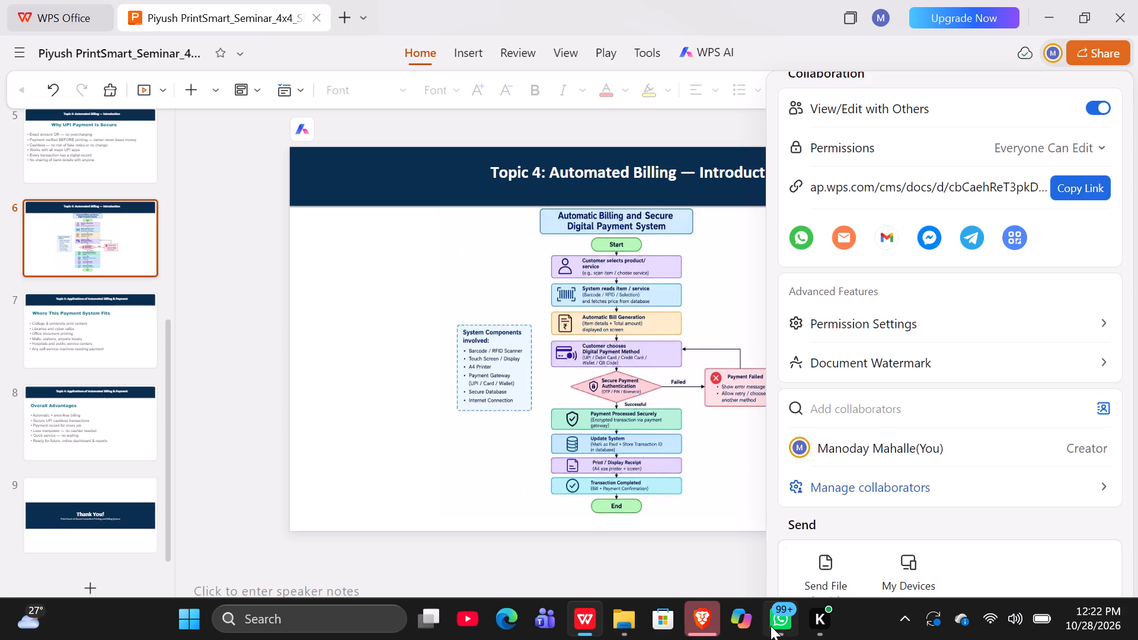
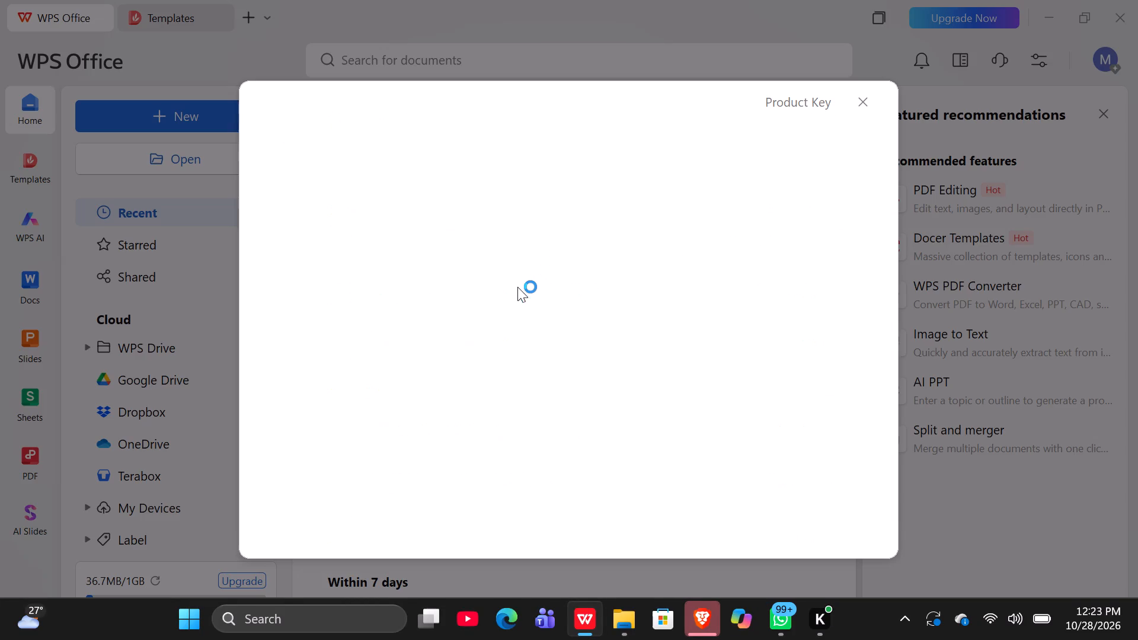
Dismiss the blank pop-up window and reopen the recent presentation "Piyush PrintSmart_Seminar_4x4_Slides.pptx".
{"action": "left_click", "coordinate": [855, 102]}
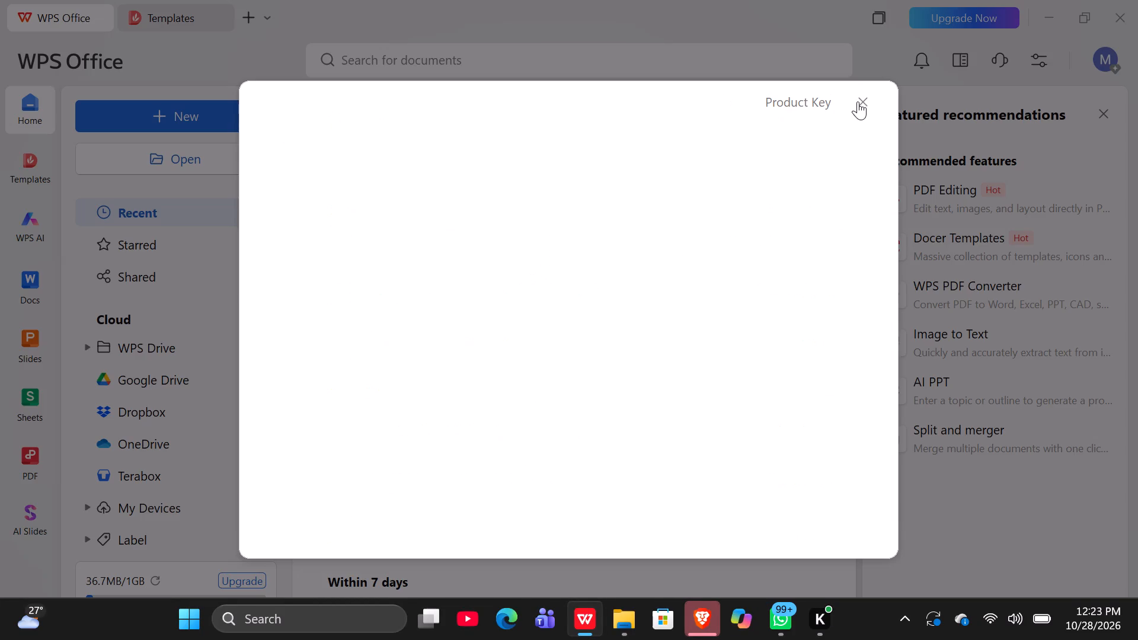
{"action": "double_click", "coordinate": [859, 103]}
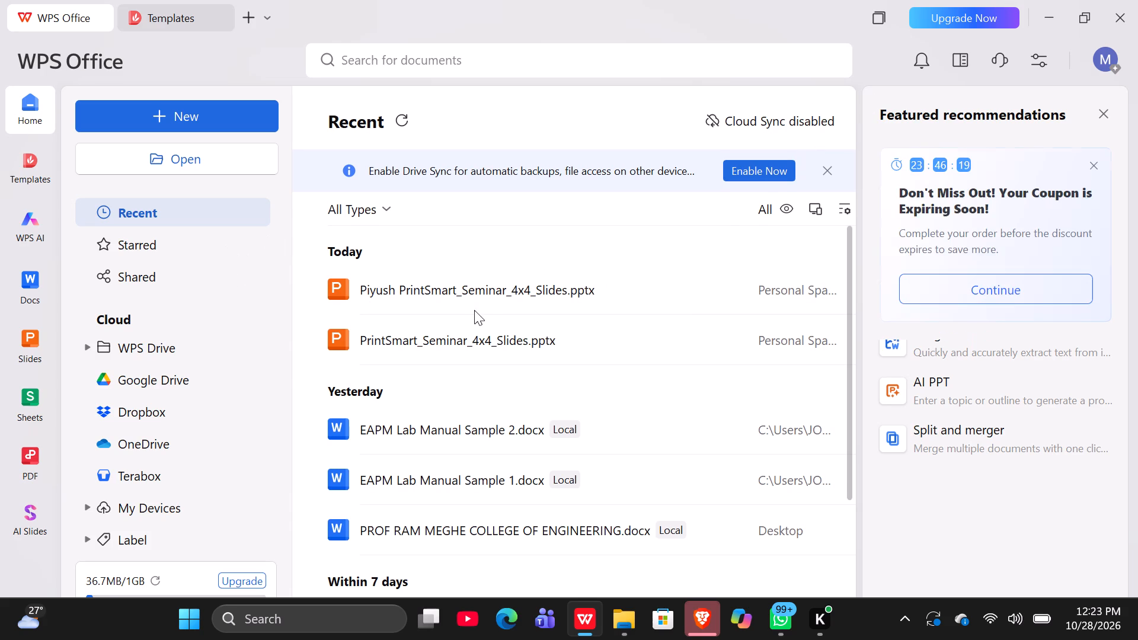
{"action": "left_click", "coordinate": [510, 304]}
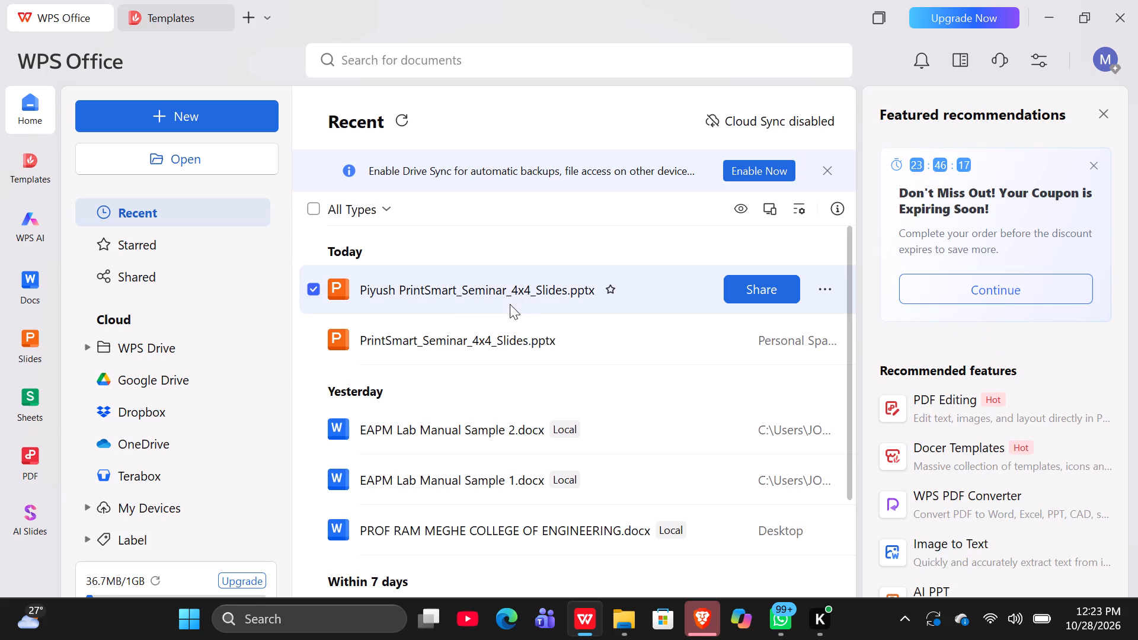
{"action": "left_click", "coordinate": [510, 304]}
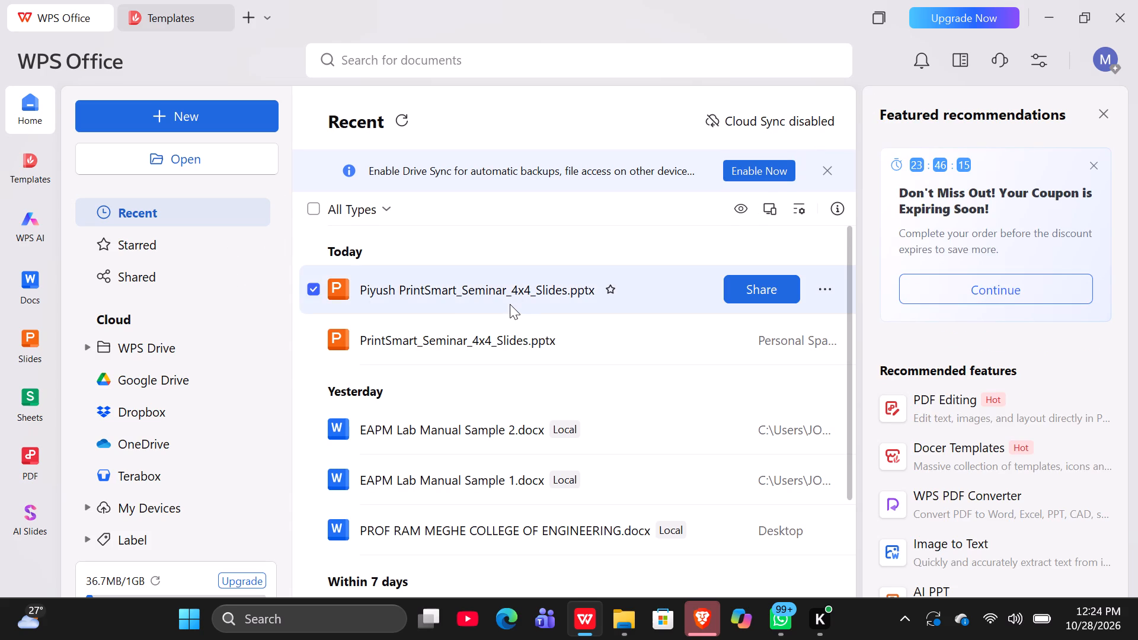
{"action": "triple_click", "coordinate": [510, 304]}
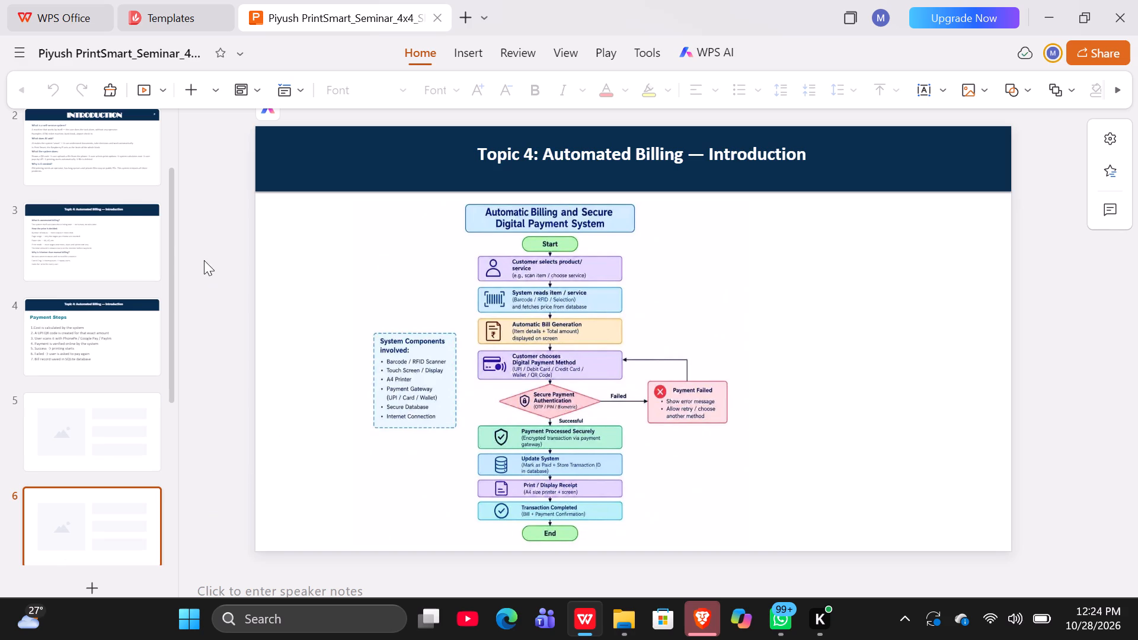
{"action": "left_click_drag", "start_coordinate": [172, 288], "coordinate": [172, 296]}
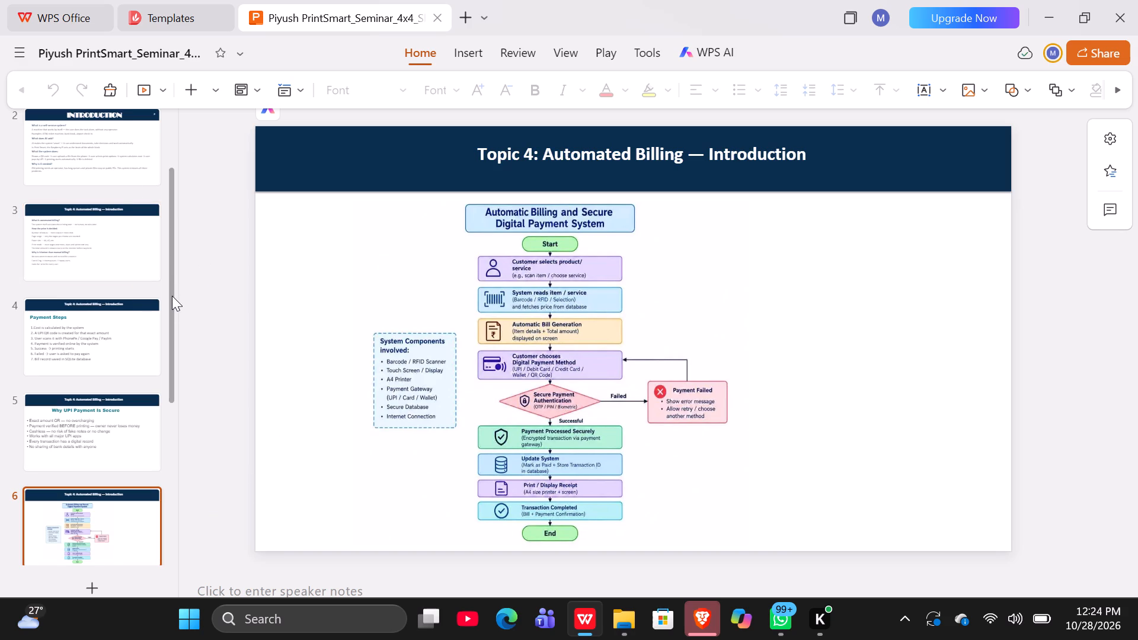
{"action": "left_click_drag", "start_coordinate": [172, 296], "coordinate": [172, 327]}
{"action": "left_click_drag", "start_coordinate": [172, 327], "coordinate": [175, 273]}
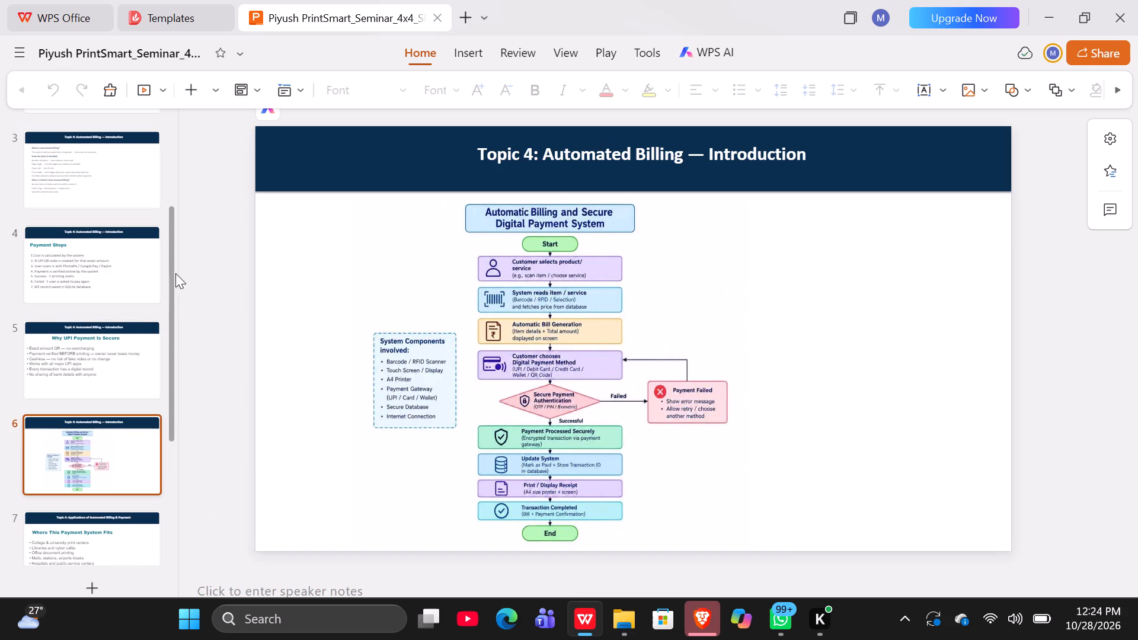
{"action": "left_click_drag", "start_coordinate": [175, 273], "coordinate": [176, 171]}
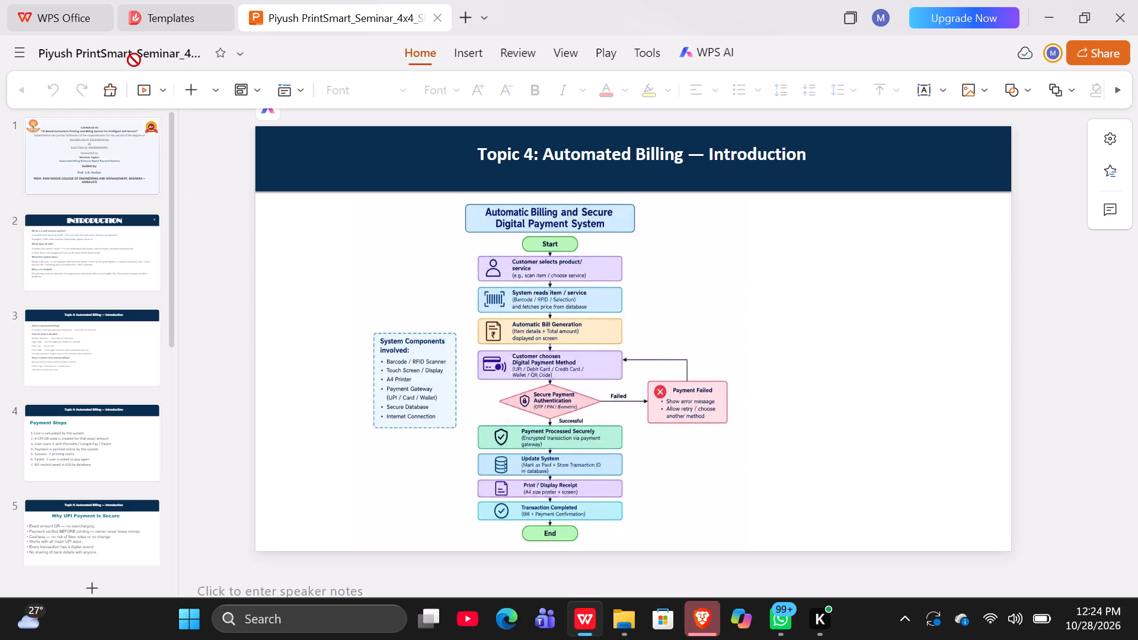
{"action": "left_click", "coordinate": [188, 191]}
Close the Templates tab, keeping the seminar presentation open.
{"action": "right_click", "coordinate": [24, 52]}
{"action": "left_click", "coordinate": [221, 11]}
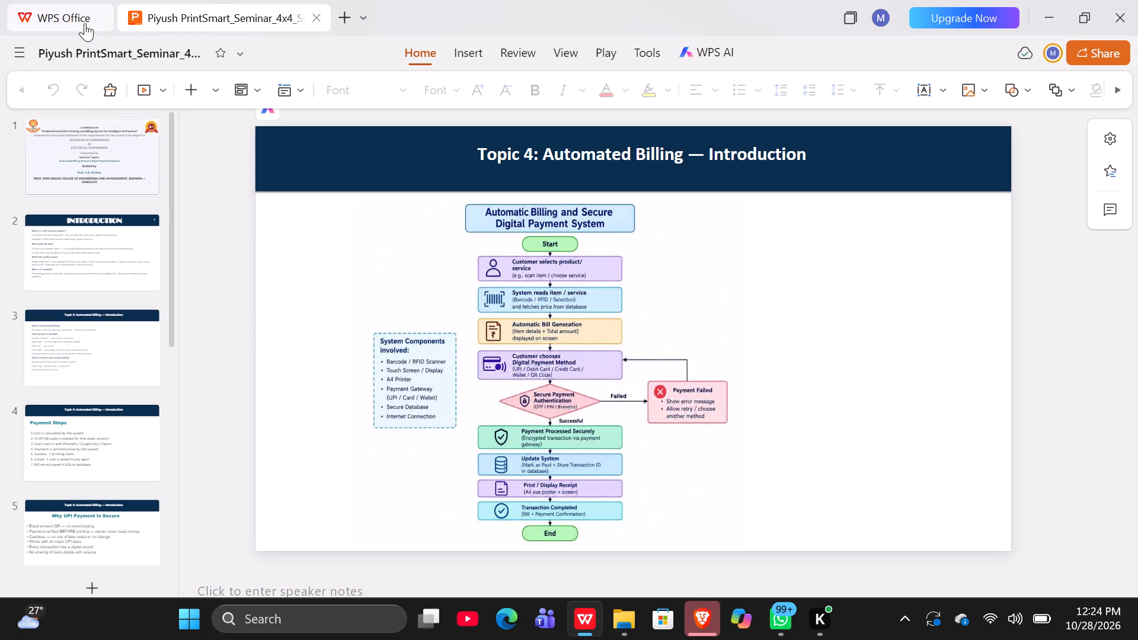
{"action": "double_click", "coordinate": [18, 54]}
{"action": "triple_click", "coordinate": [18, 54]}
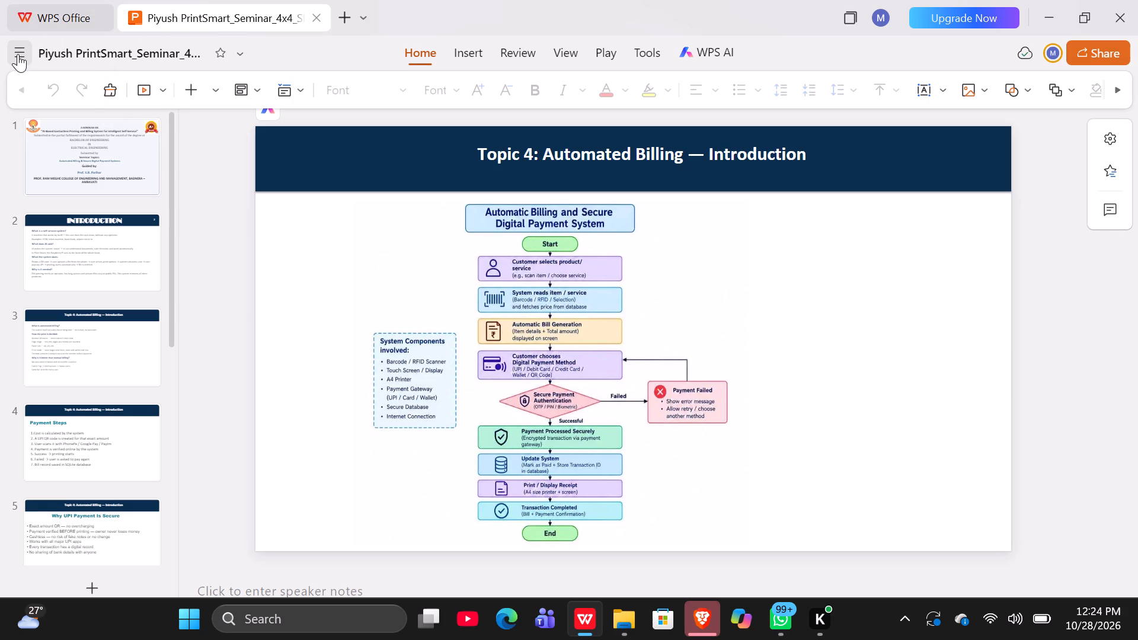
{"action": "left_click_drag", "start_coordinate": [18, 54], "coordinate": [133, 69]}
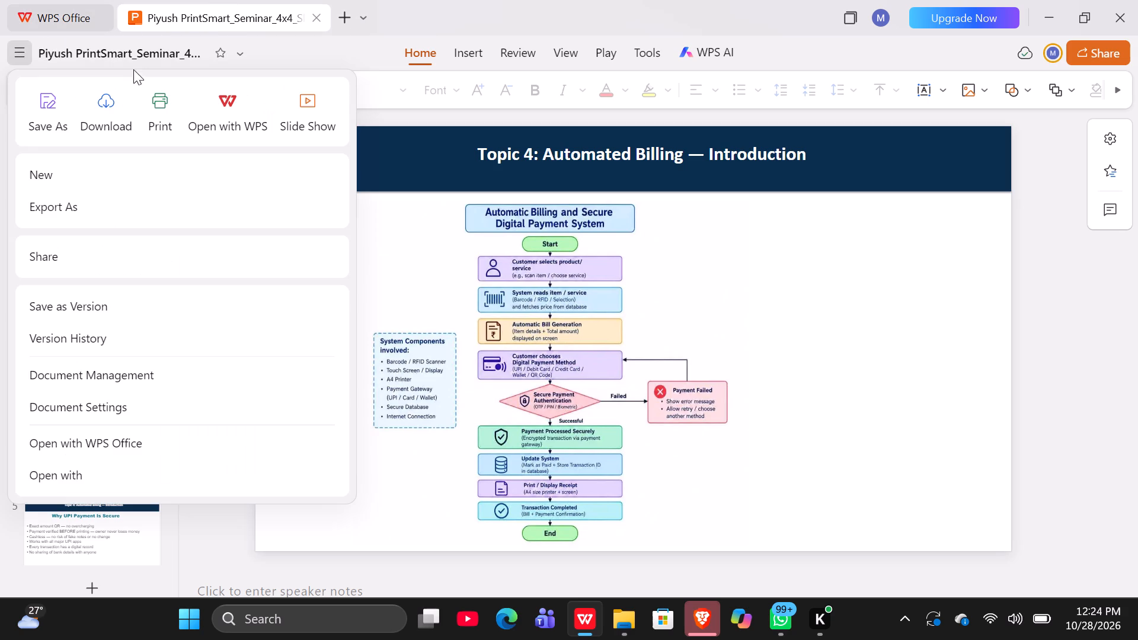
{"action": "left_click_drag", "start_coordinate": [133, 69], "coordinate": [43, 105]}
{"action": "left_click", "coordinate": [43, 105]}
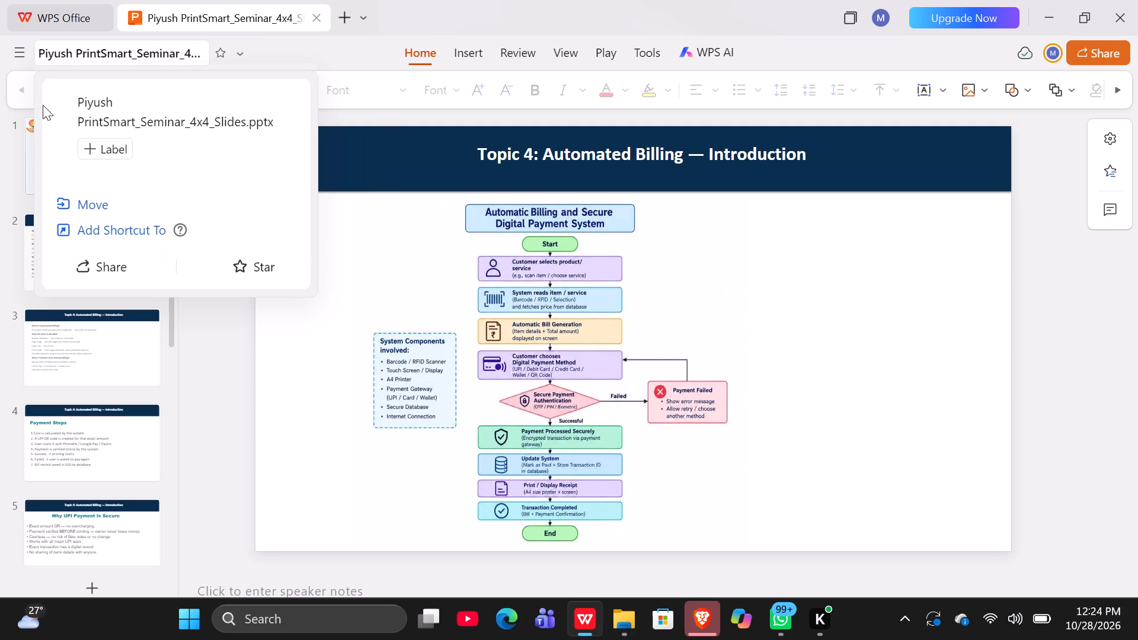
Open the presentation's sharing options and dismiss the Save As dialog.
{"action": "left_click", "coordinate": [111, 263]}
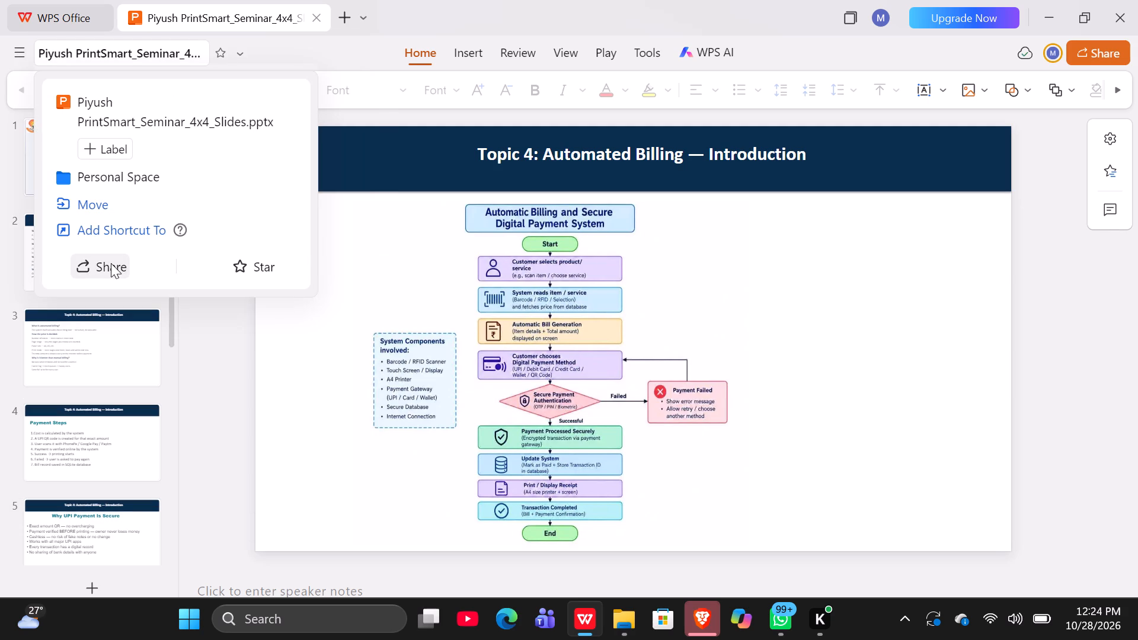
{"action": "double_click", "coordinate": [111, 263]}
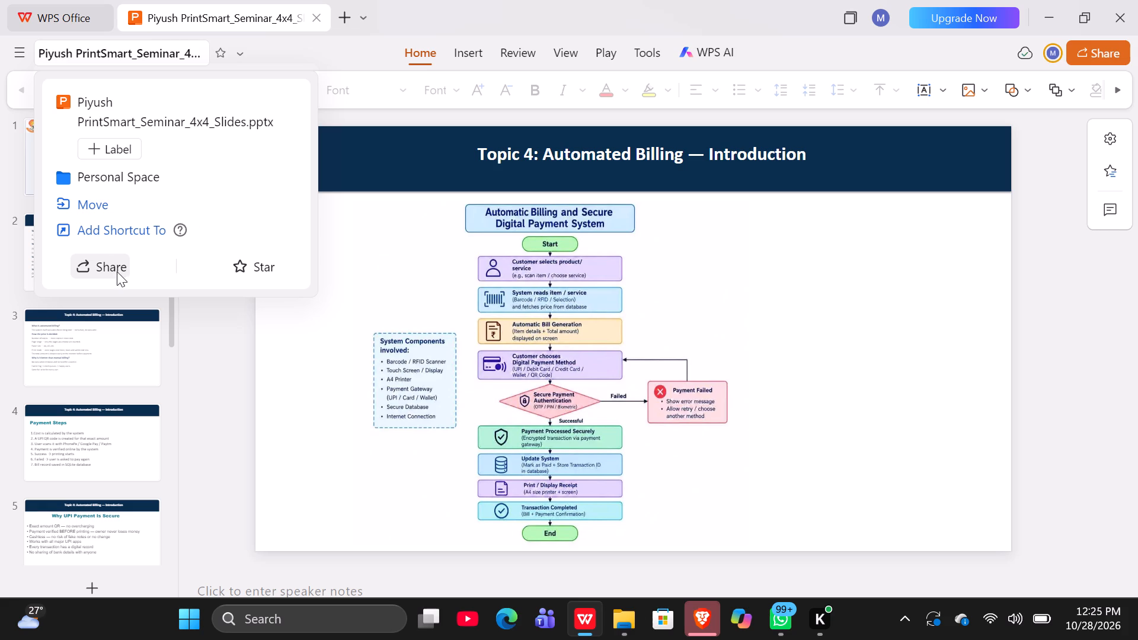
{"action": "left_click", "coordinate": [117, 274]}
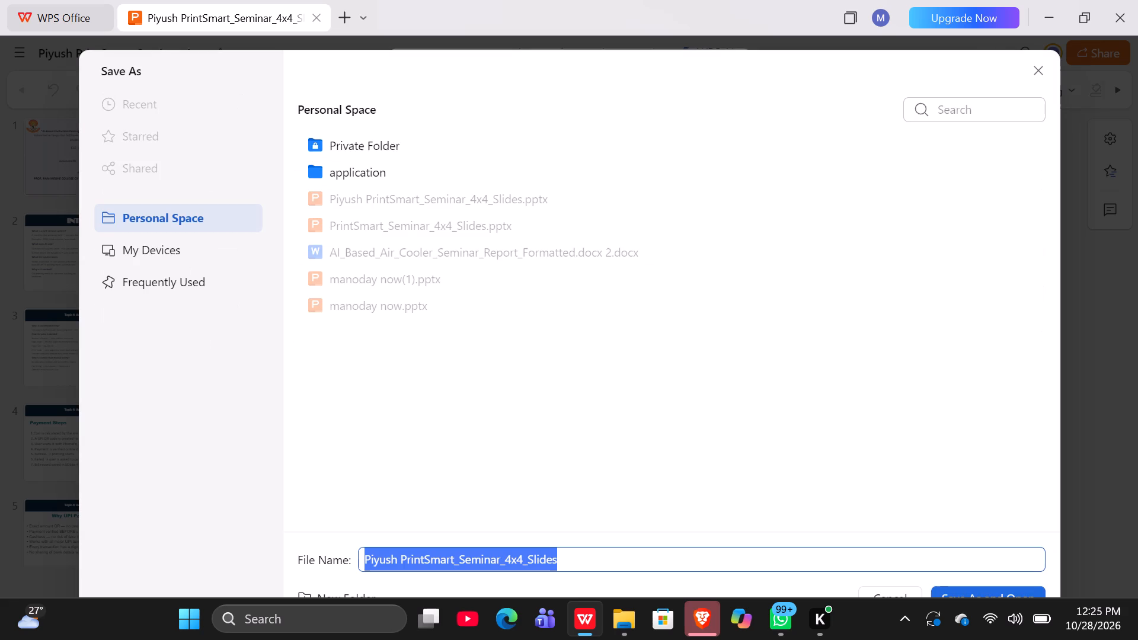
{"action": "left_click", "coordinate": [1041, 72]}
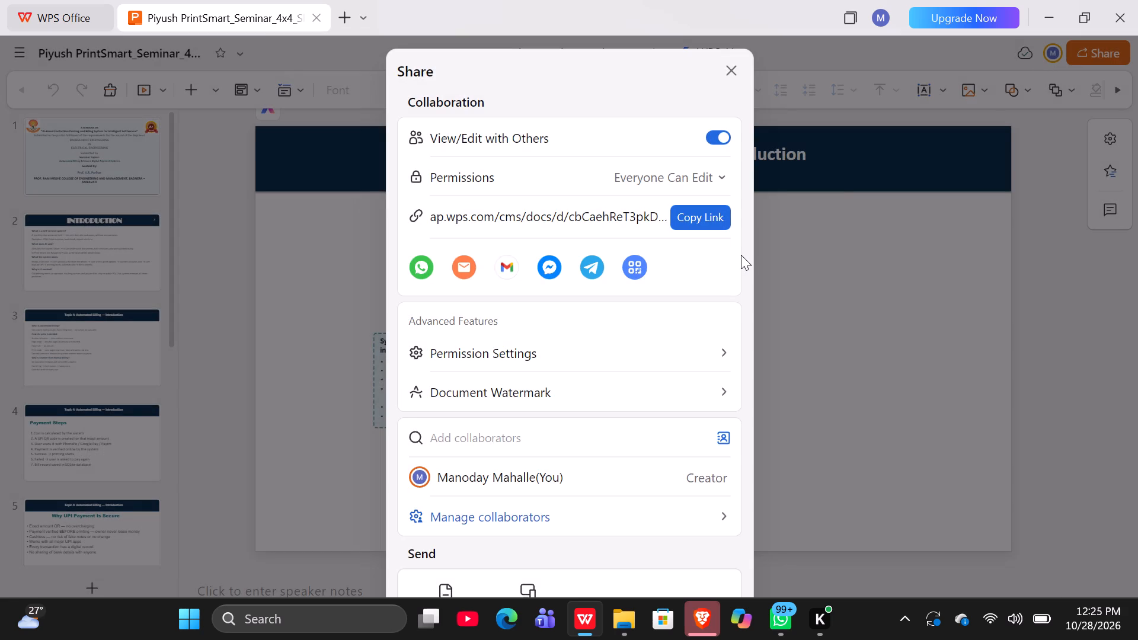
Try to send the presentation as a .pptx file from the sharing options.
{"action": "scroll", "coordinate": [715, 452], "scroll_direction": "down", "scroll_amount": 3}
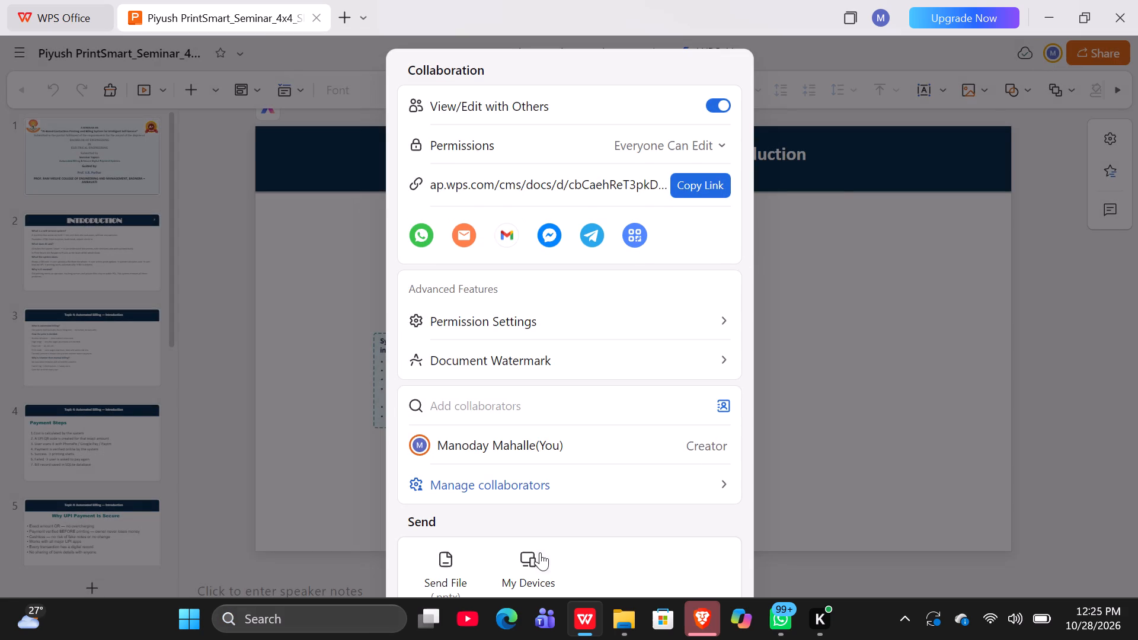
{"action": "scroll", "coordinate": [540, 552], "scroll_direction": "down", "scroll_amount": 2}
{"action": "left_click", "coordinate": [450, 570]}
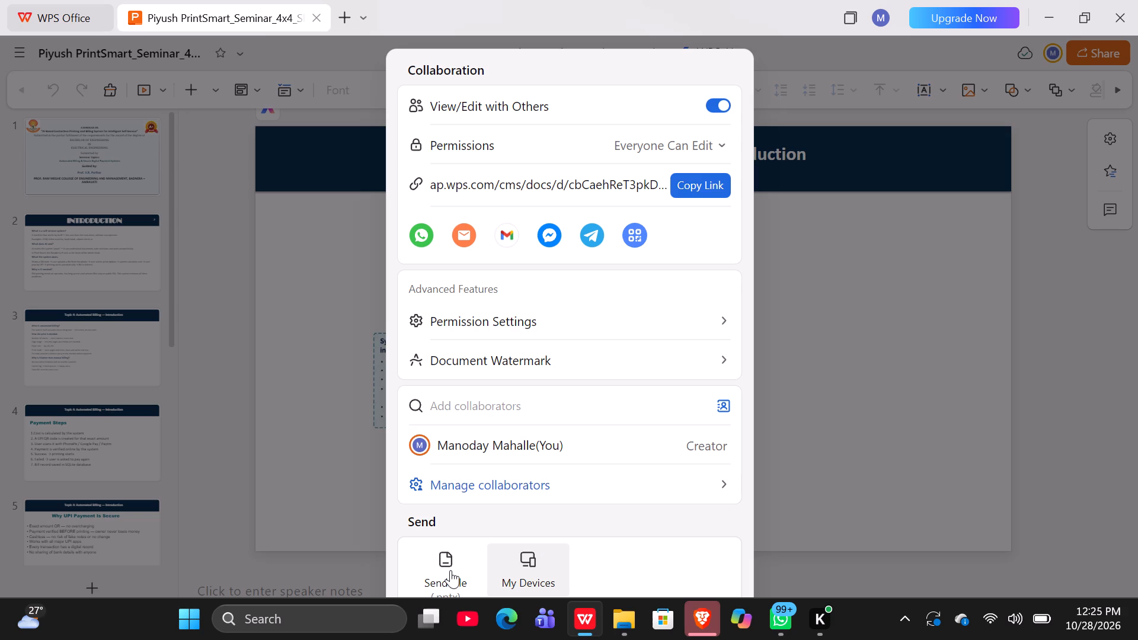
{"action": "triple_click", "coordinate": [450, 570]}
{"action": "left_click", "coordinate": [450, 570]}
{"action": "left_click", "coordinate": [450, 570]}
Switch to File Explorer and refresh Home to check its recent files.
{"action": "left_click", "coordinate": [629, 628]}
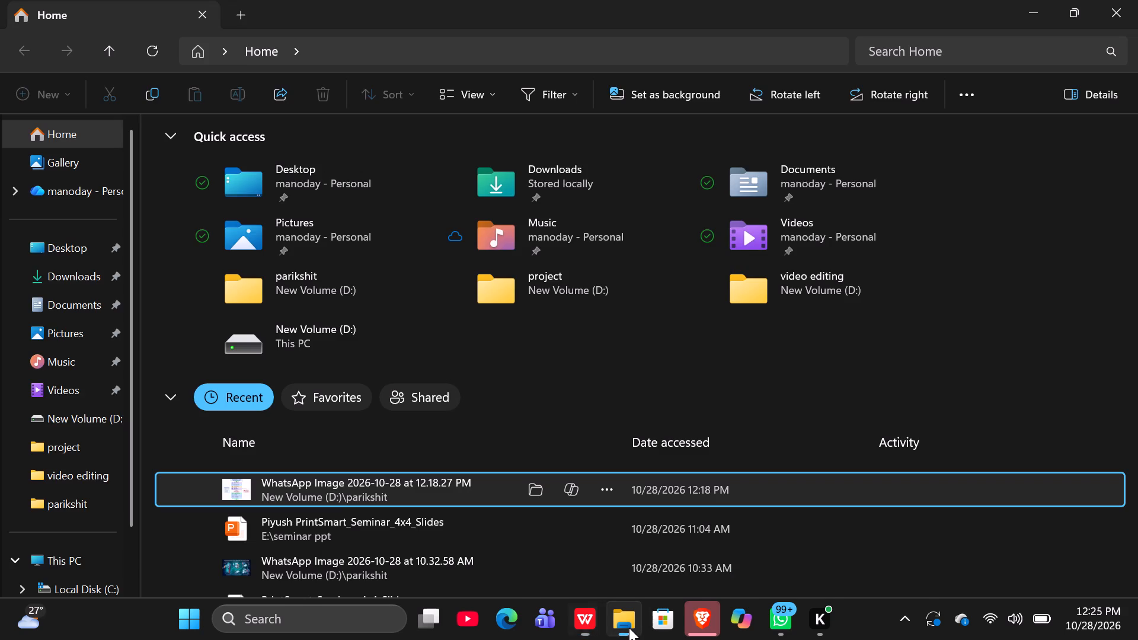
{"action": "scroll", "coordinate": [629, 628], "scroll_direction": "down", "scroll_amount": 3}
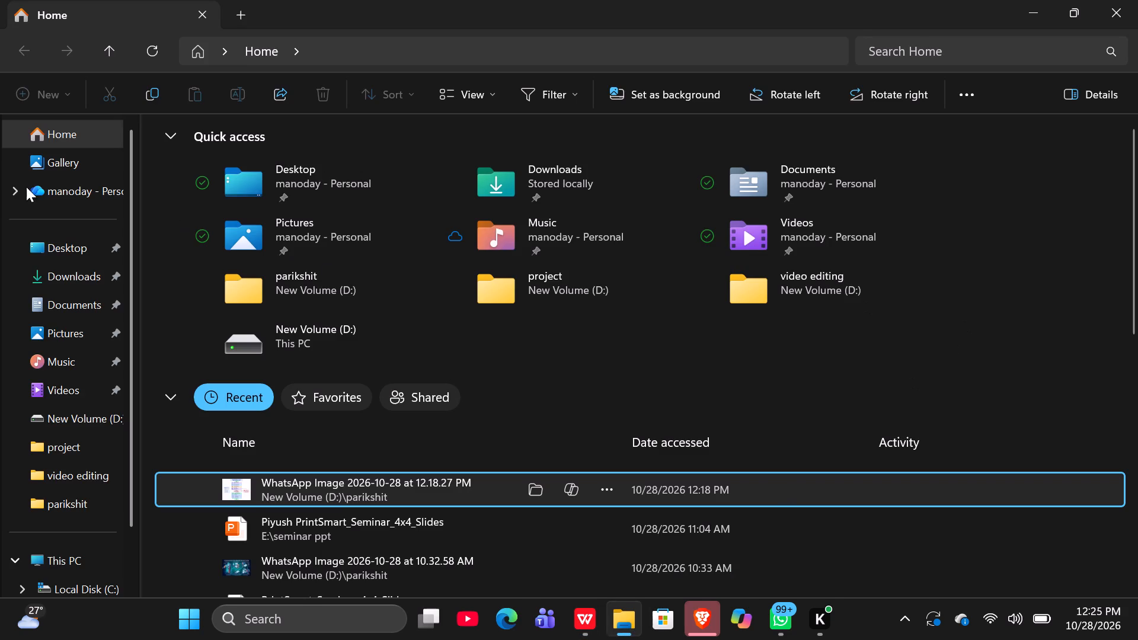
{"action": "left_click", "coordinate": [152, 46]}
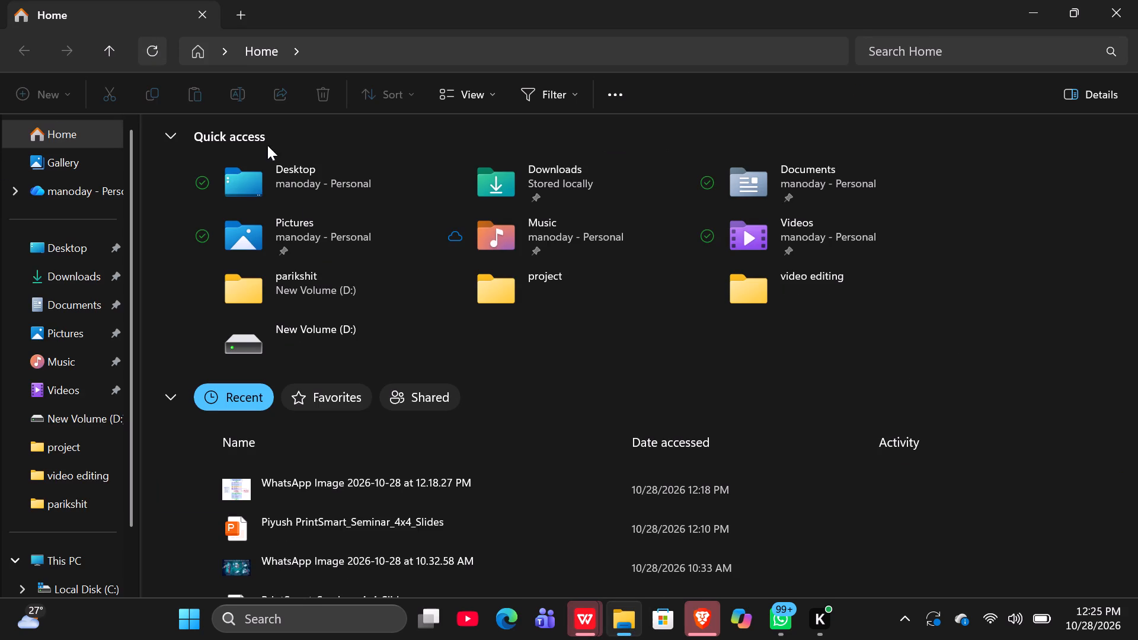
{"action": "left_click", "coordinate": [155, 60]}
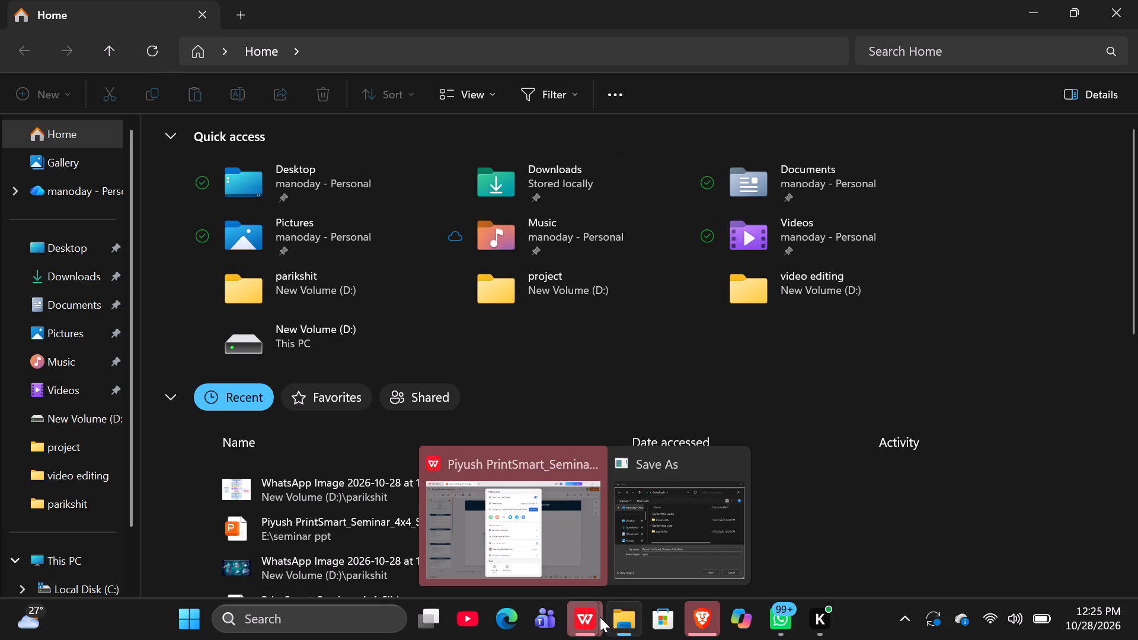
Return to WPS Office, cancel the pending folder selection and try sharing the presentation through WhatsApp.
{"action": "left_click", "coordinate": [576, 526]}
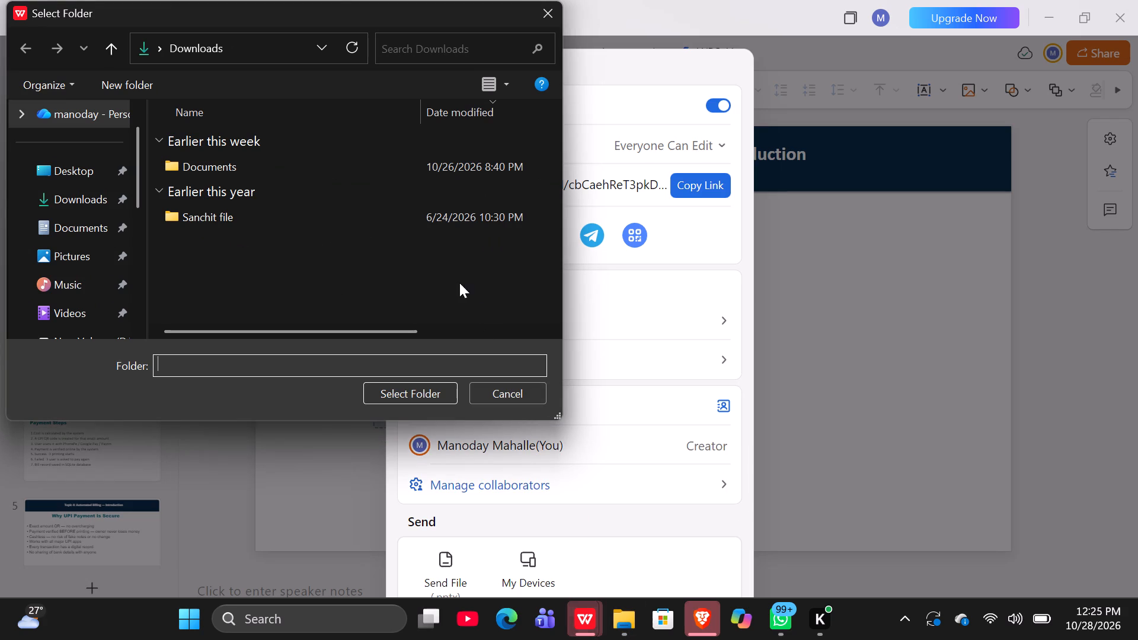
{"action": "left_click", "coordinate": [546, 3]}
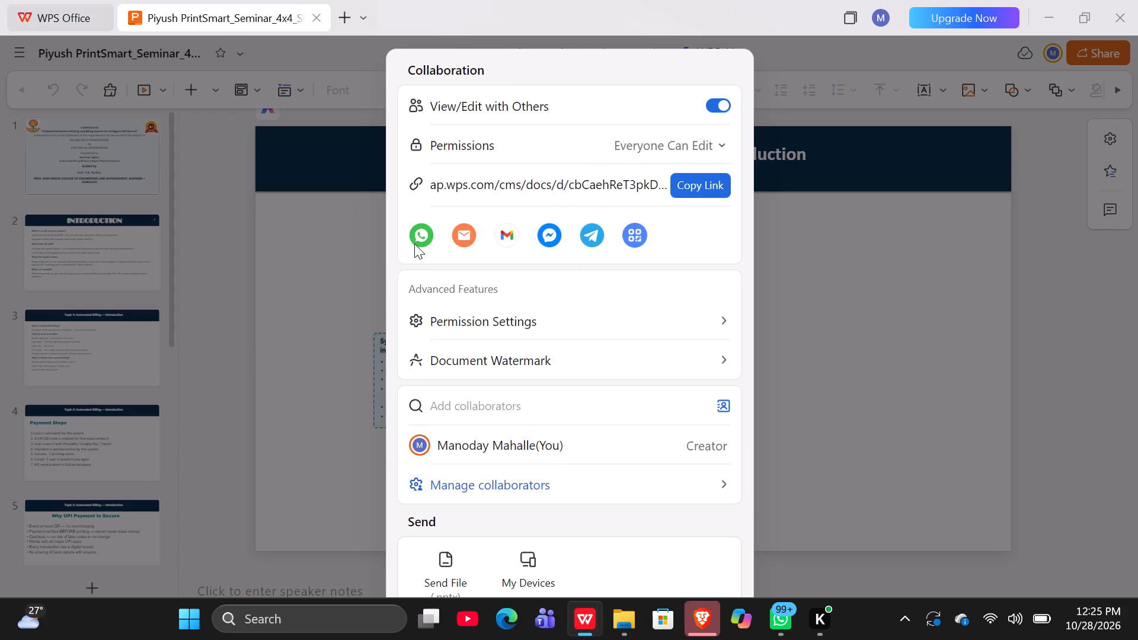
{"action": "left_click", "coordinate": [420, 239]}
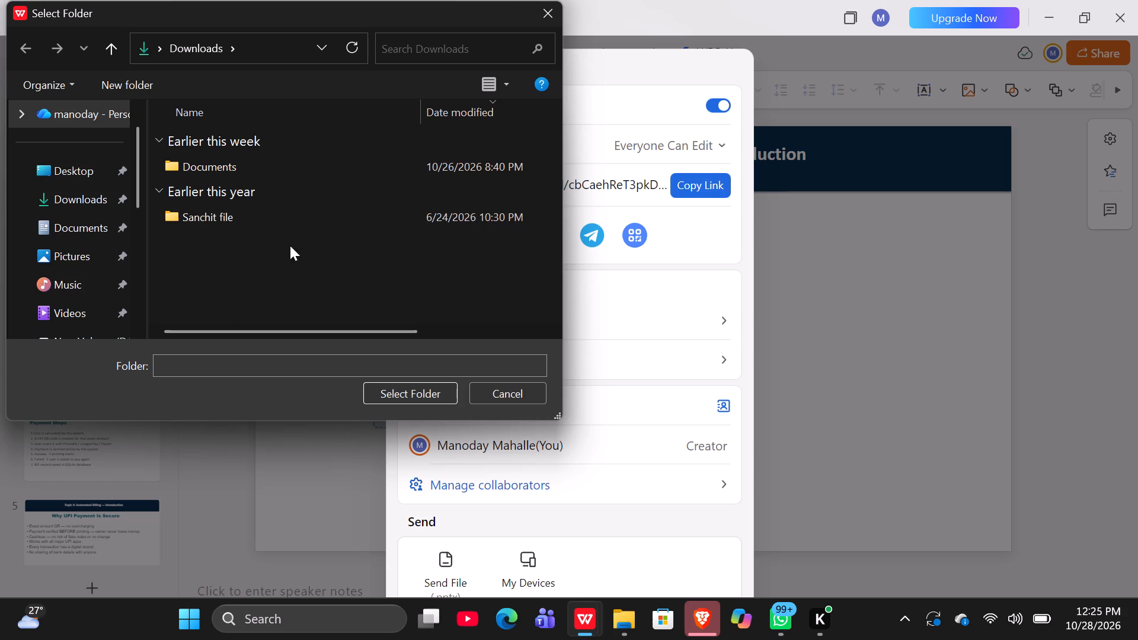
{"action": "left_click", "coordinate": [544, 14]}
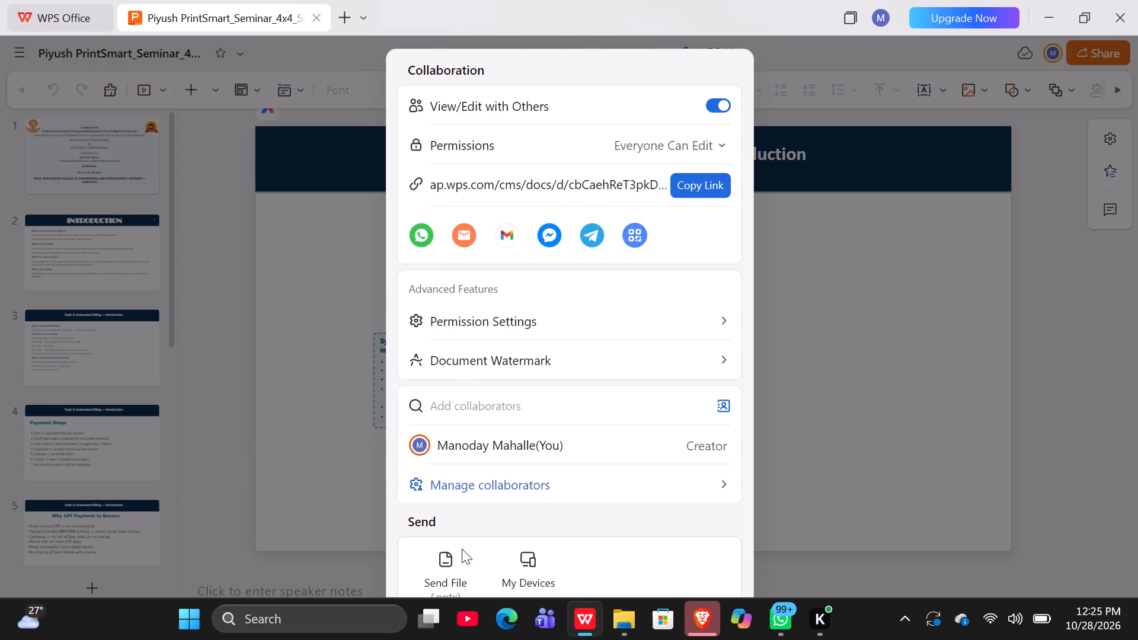
Choose to send the presentation as a .pptx file again from the sharing options.
{"action": "left_click", "coordinate": [435, 571]}
{"action": "triple_click", "coordinate": [450, 588]}
{"action": "triple_click", "coordinate": [450, 588]}
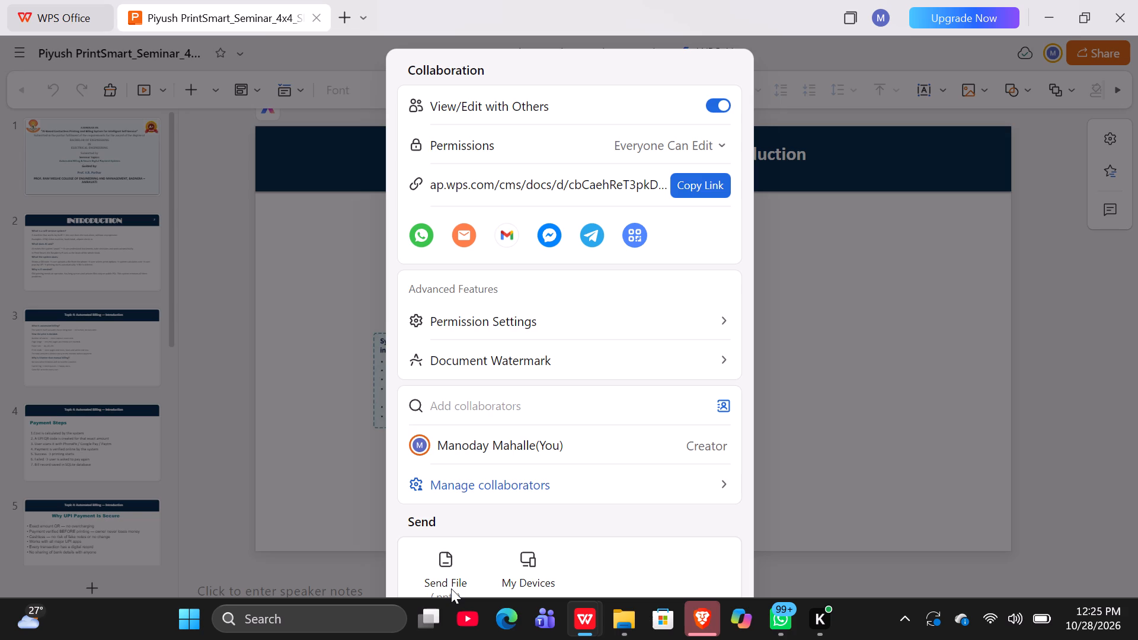
{"action": "left_click", "coordinate": [450, 588]}
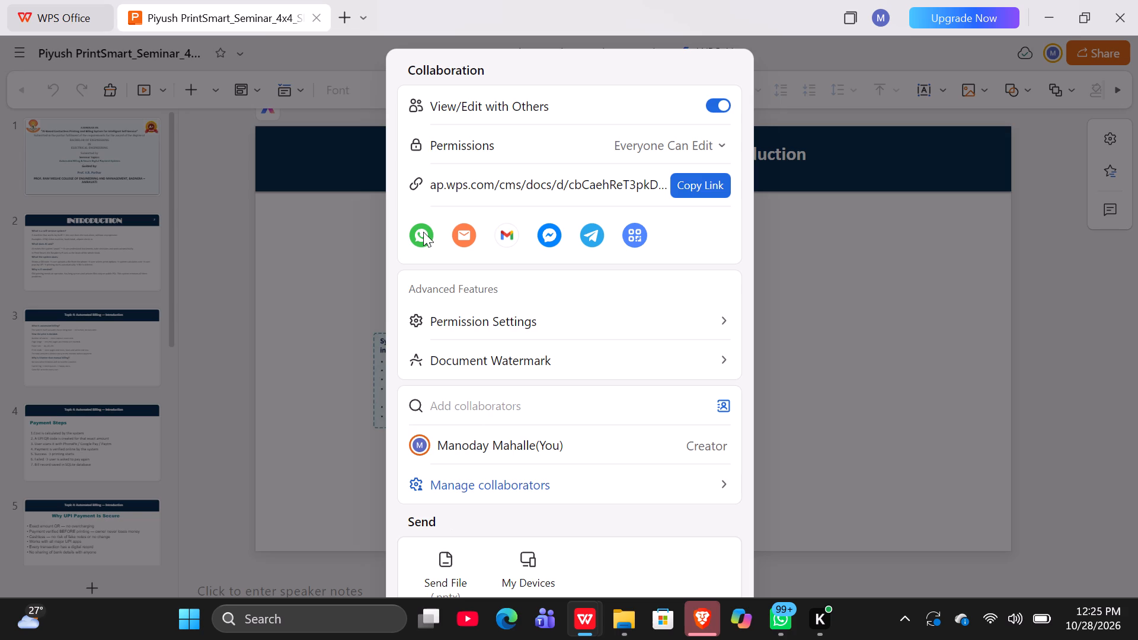
Share the presentation's link through WhatsApp from the sharing options.
{"action": "double_click", "coordinate": [423, 232]}
{"action": "triple_click", "coordinate": [418, 231]}
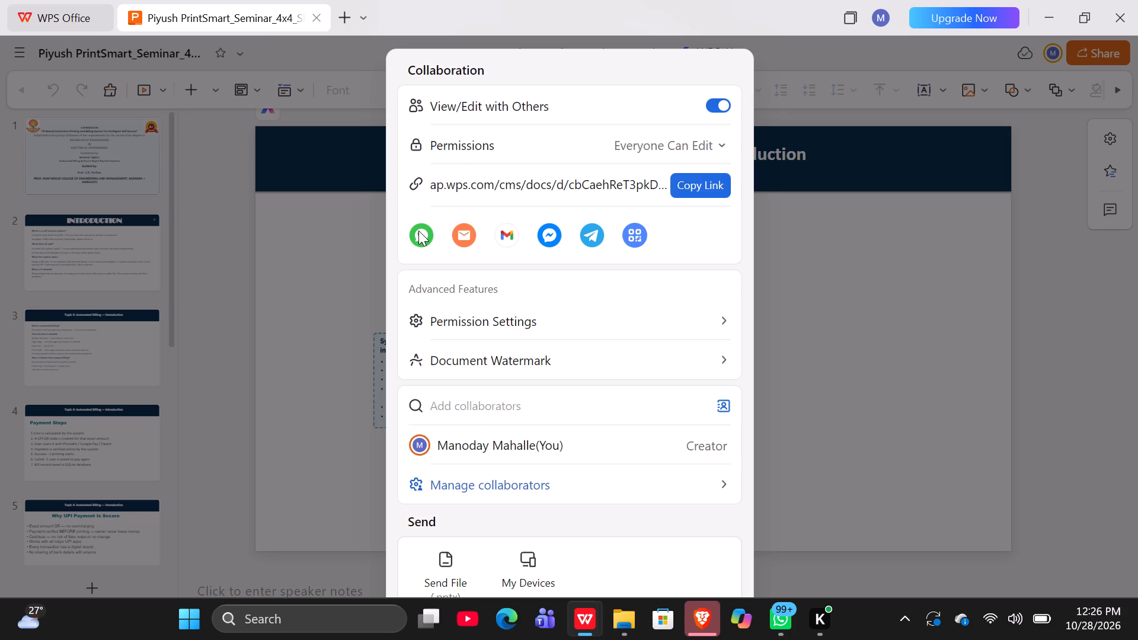
{"action": "left_click", "coordinate": [418, 231]}
{"action": "left_click_drag", "start_coordinate": [418, 231], "coordinate": [494, 489]}
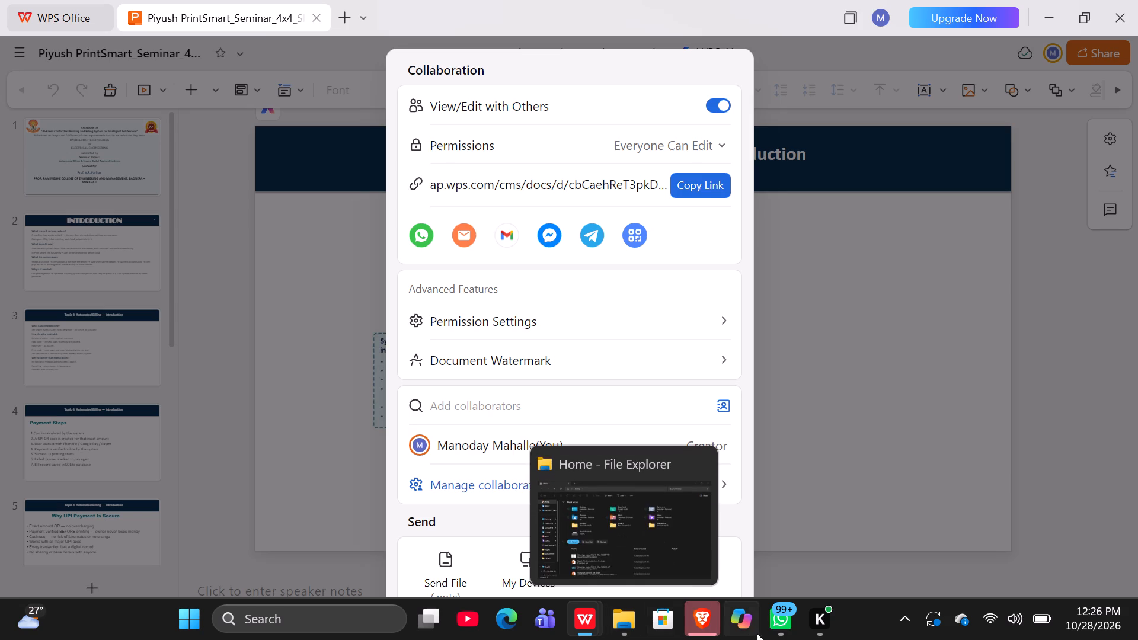
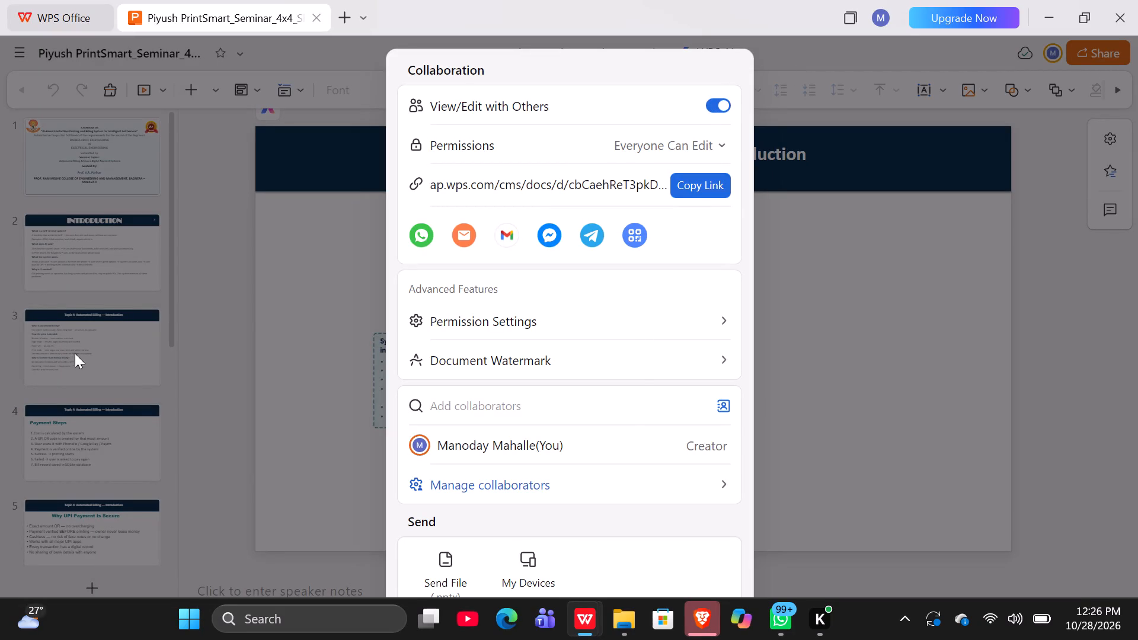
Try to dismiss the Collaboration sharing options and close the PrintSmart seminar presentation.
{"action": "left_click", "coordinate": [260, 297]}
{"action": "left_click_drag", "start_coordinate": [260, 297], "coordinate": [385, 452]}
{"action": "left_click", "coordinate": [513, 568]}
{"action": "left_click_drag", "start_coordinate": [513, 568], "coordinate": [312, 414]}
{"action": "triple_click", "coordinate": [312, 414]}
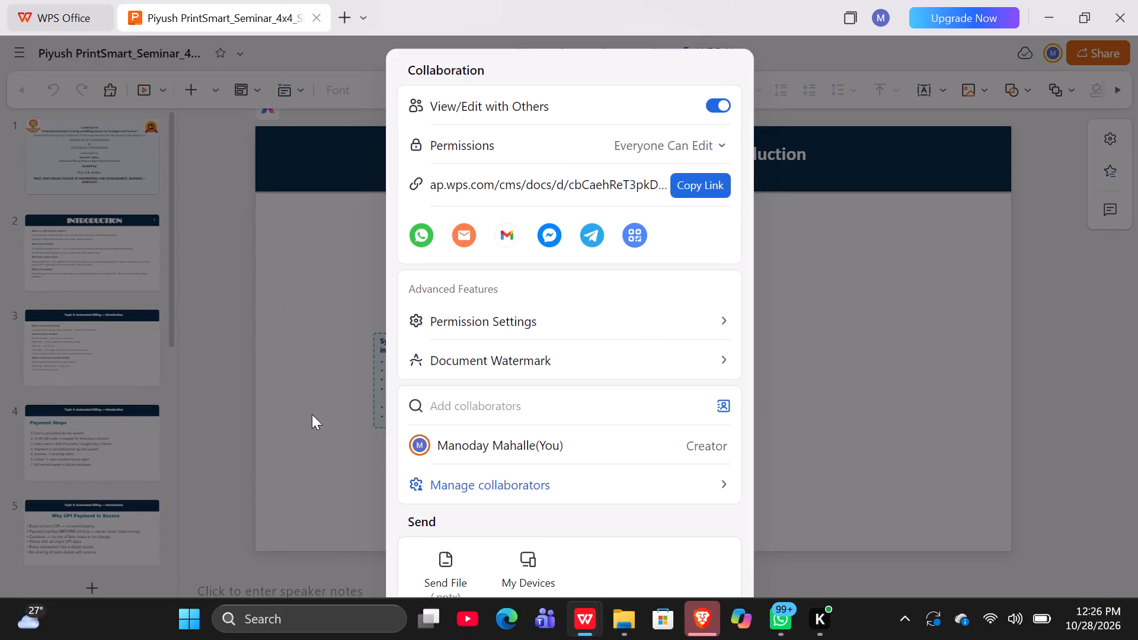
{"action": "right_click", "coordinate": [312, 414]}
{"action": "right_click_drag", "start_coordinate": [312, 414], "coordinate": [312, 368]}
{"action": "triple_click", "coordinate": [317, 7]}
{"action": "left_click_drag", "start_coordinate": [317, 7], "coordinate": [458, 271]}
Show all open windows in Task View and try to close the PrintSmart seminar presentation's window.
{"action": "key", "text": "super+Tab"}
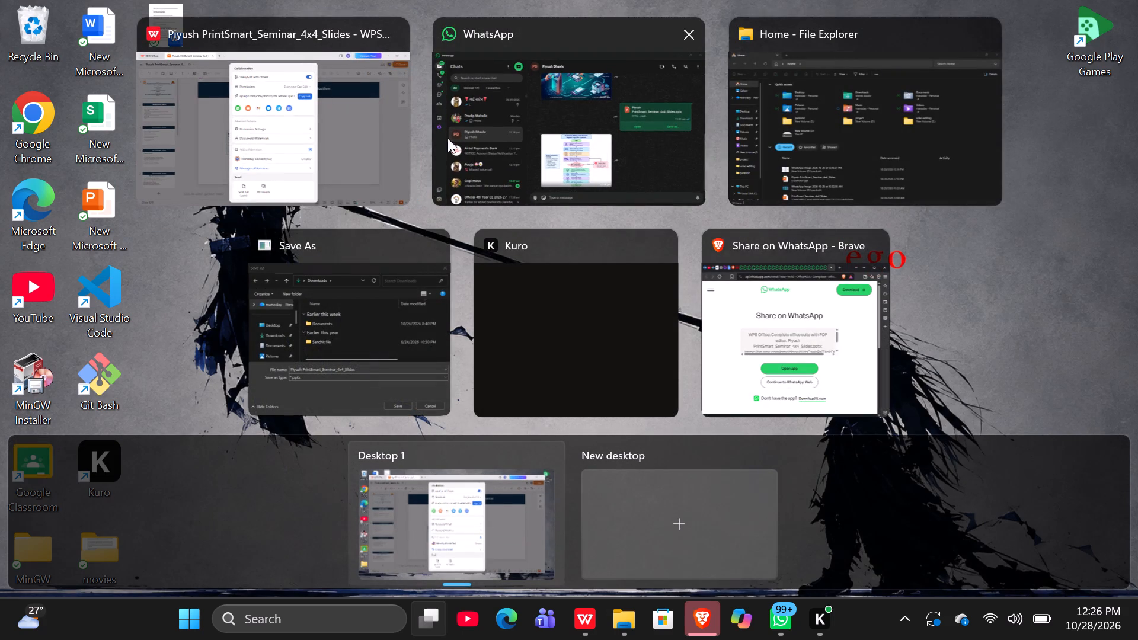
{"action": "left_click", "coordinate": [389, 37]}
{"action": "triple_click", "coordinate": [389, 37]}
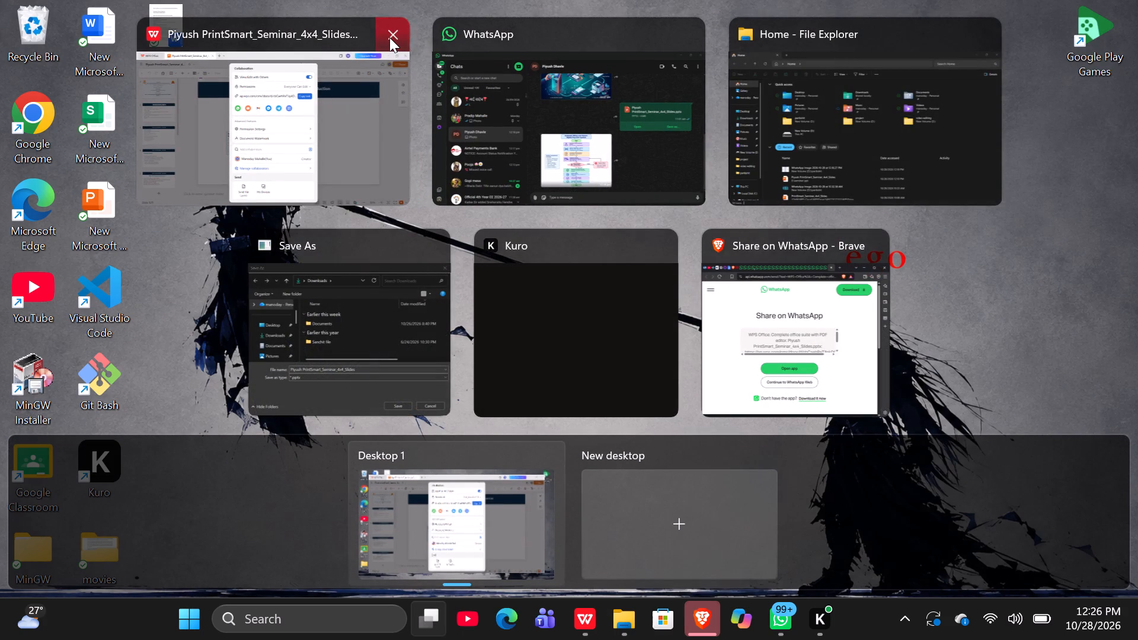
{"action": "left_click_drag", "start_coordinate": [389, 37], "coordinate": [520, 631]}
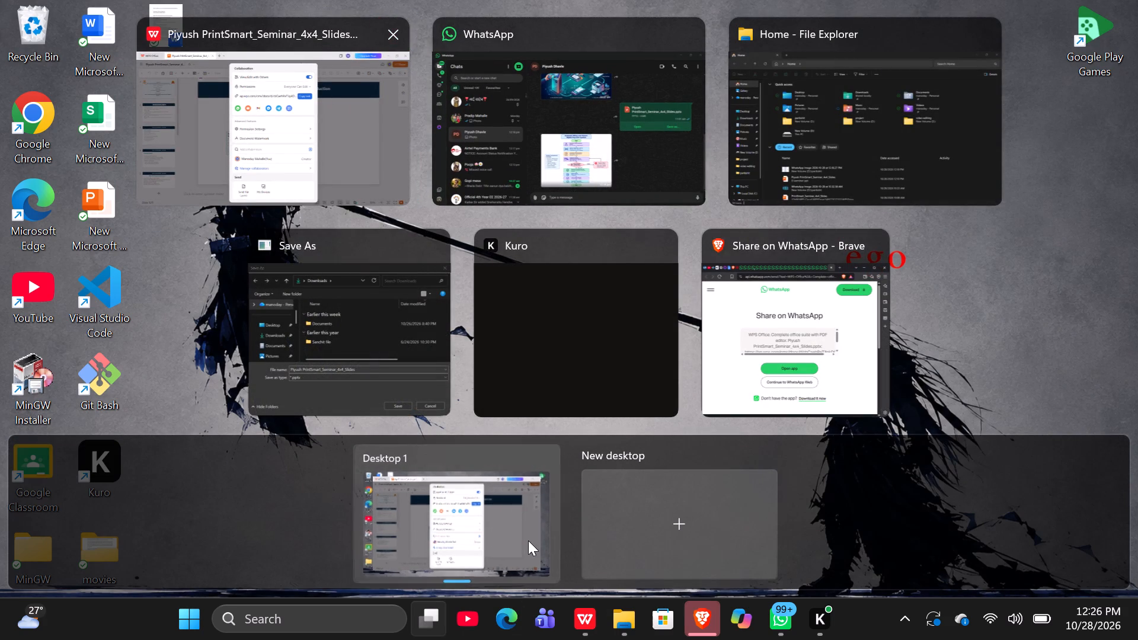
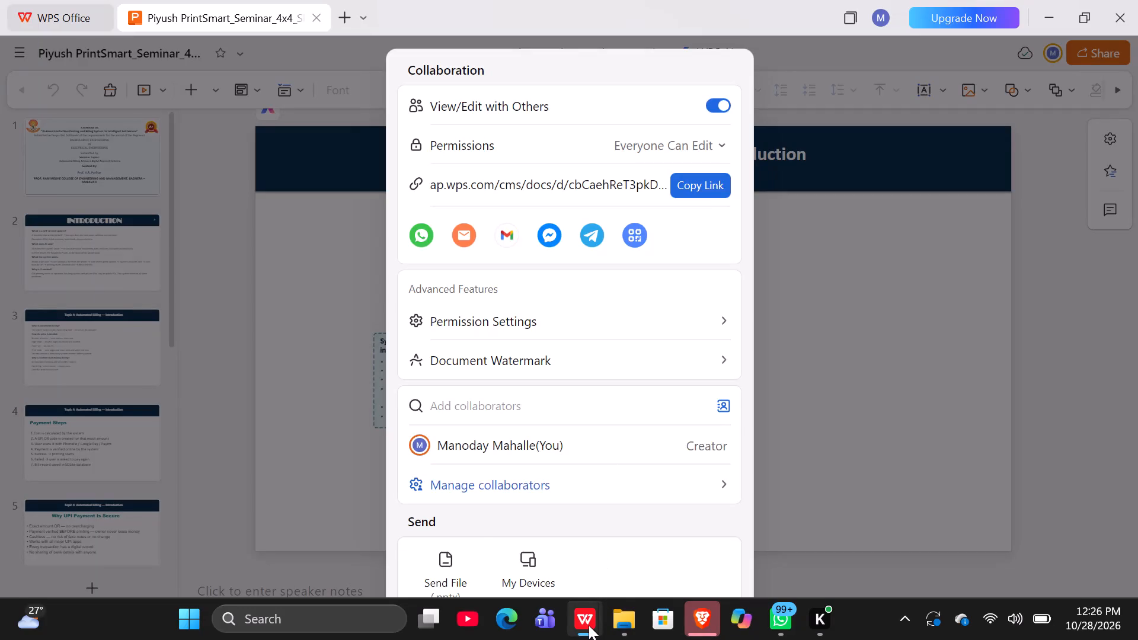
Bring up the Save As dialog for the presentation's .pptx copy.
{"action": "left_click", "coordinate": [682, 529]}
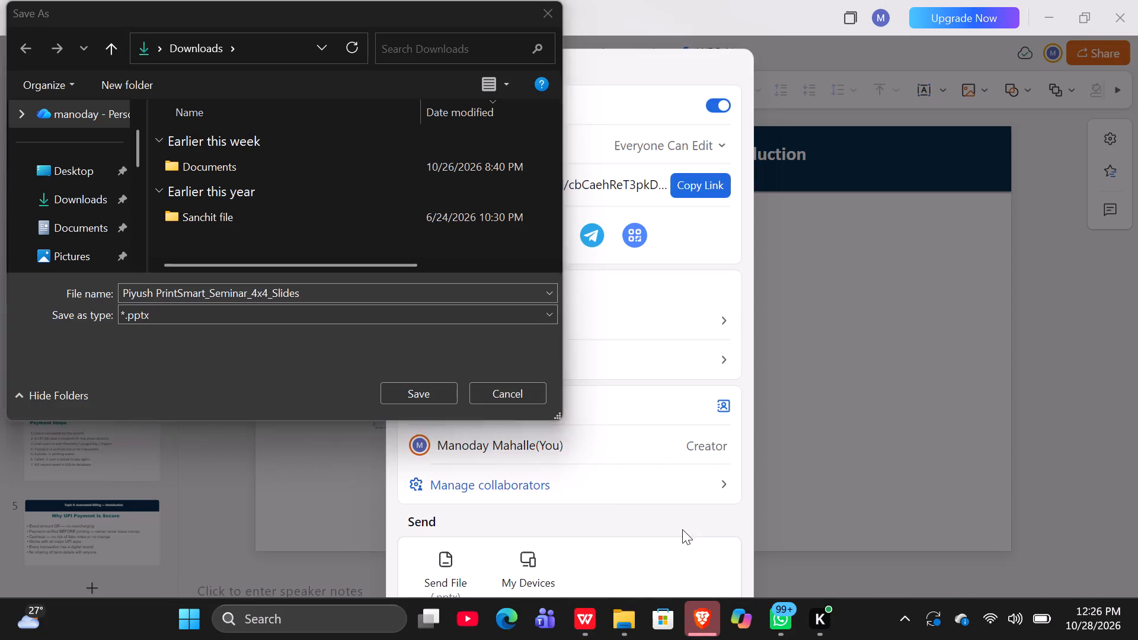
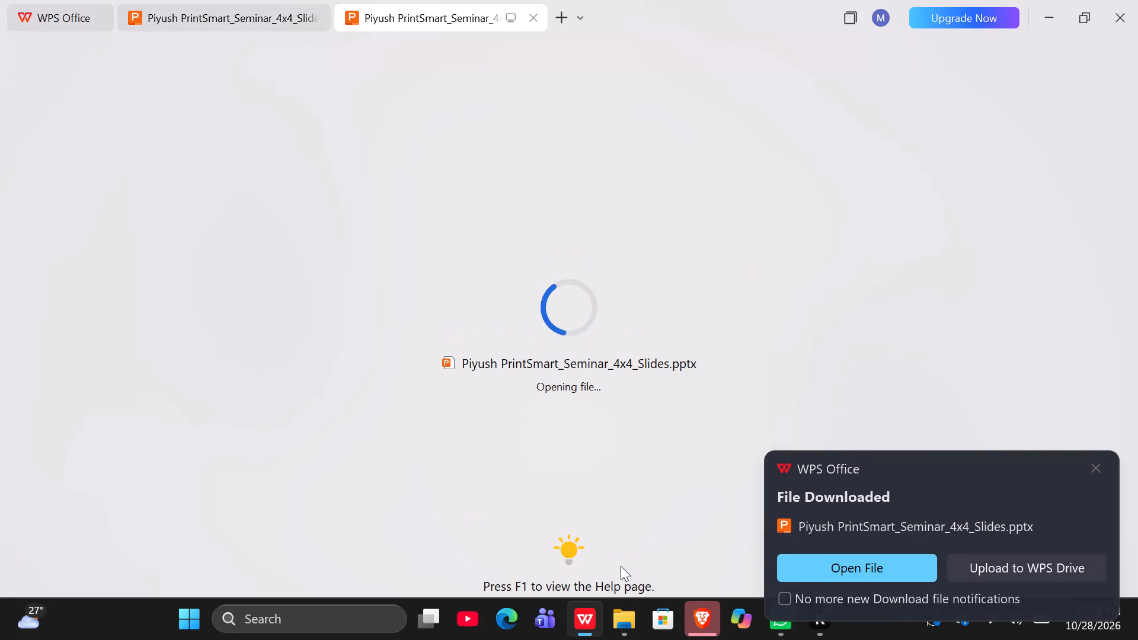
Close the newly opened local copy of the presentation and dismiss the file-downloaded notification.
{"action": "left_click", "coordinate": [529, 12]}
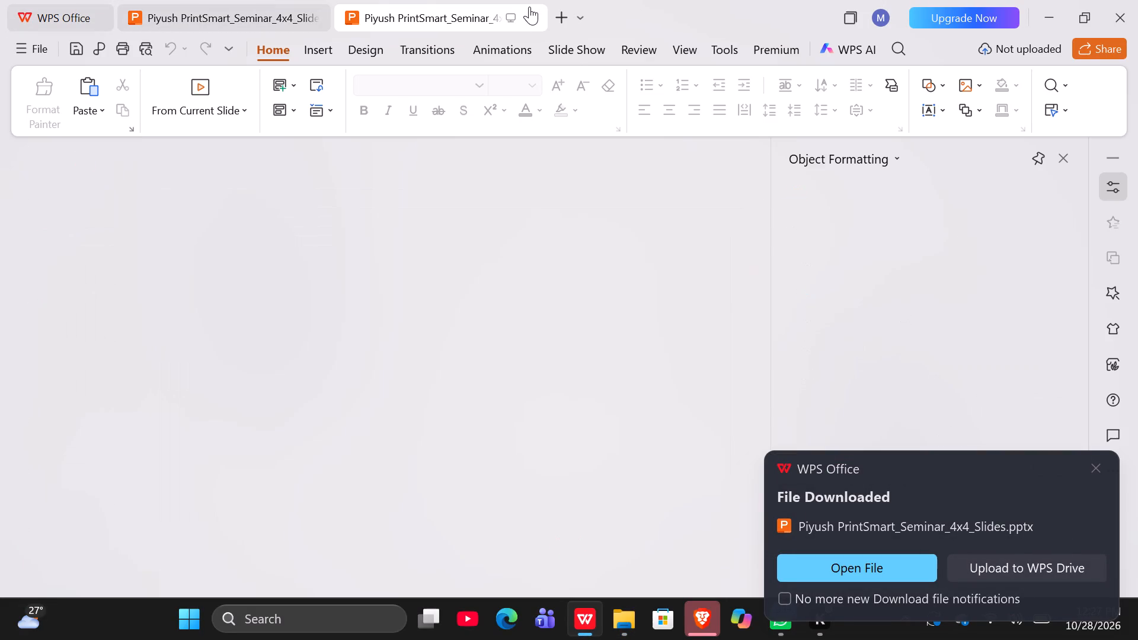
{"action": "left_click", "coordinate": [247, 171]}
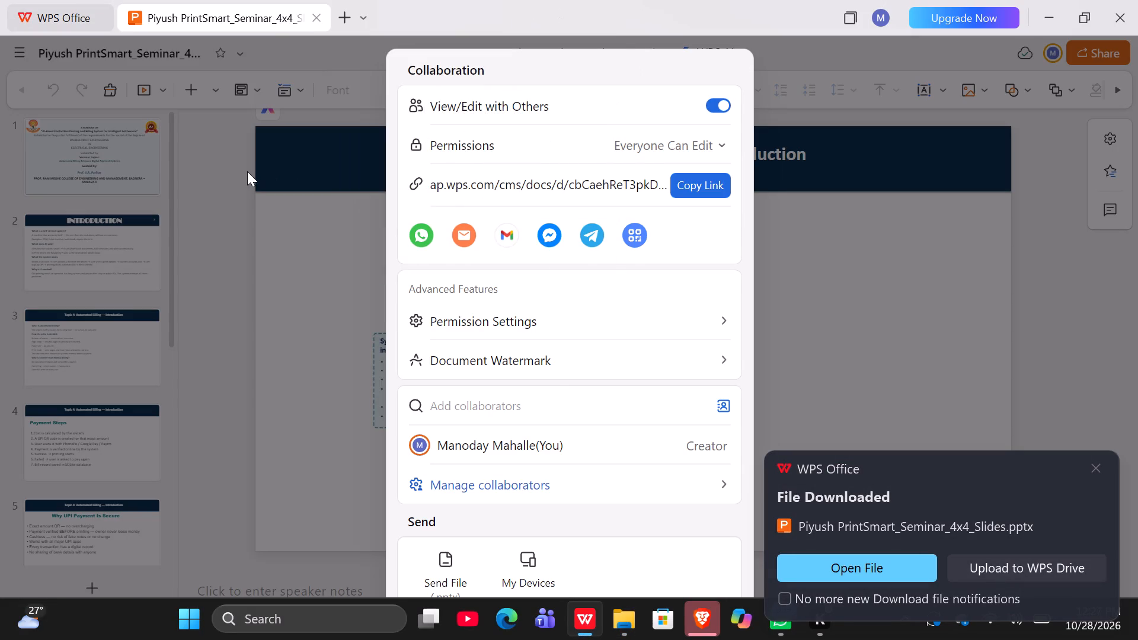
{"action": "left_click", "coordinate": [247, 171]}
{"action": "triple_click", "coordinate": [331, 218]}
{"action": "left_click", "coordinate": [331, 218]}
{"action": "left_click_drag", "start_coordinate": [853, 292], "coordinate": [1001, 401]}
{"action": "left_click", "coordinate": [1103, 472]}
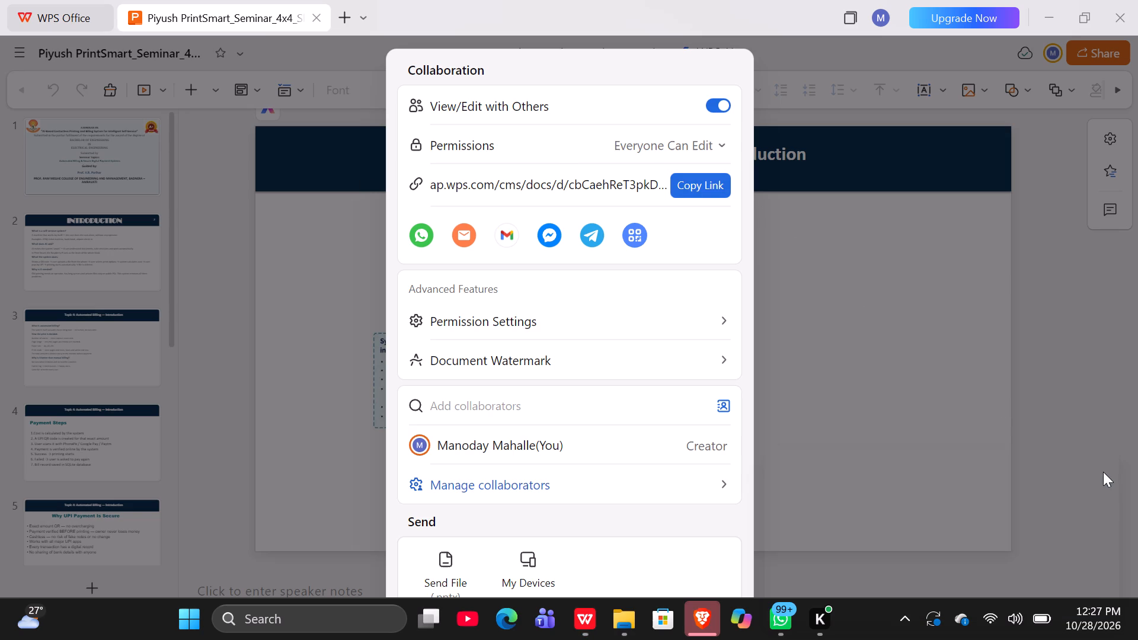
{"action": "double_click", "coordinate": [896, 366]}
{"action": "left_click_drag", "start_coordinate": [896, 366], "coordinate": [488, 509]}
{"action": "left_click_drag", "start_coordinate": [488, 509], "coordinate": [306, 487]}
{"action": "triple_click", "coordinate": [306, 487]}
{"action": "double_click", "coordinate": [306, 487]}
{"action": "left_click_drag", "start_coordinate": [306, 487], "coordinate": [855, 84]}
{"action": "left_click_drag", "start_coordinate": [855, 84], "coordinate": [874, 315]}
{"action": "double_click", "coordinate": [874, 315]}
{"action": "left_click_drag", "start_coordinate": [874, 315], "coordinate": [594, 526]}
Close the cloud presentation and open the local Piyush PrintSmart_Seminar_4x4_Slides.pptx from the recent documents.
{"action": "left_click", "coordinate": [321, 24]}
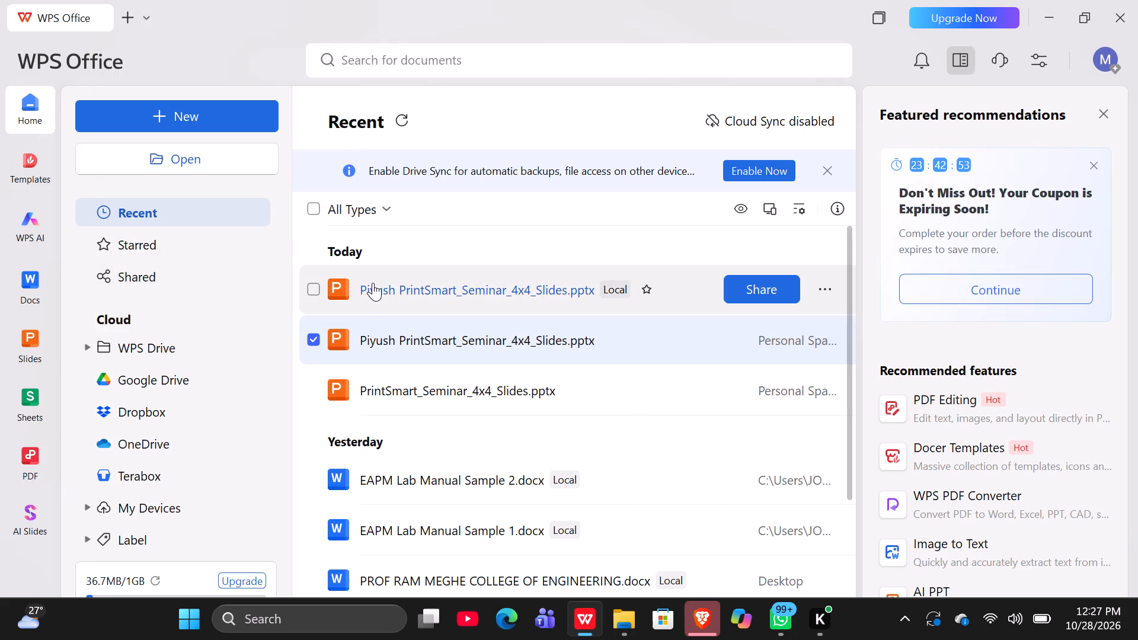
{"action": "triple_click", "coordinate": [373, 283]}
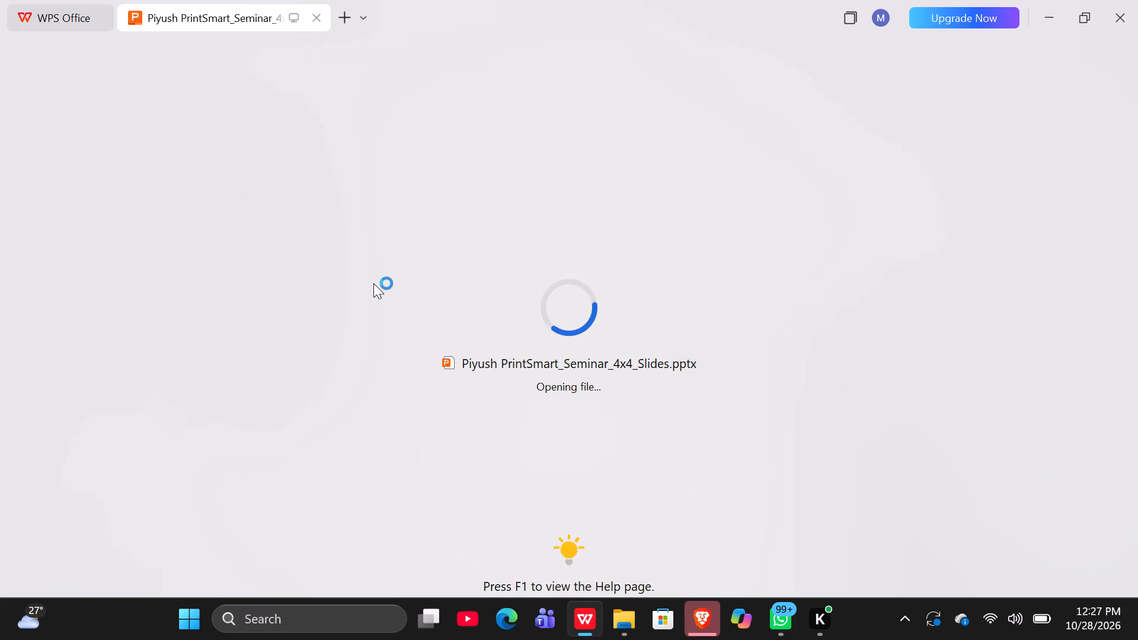
{"action": "left_click", "coordinate": [373, 283]}
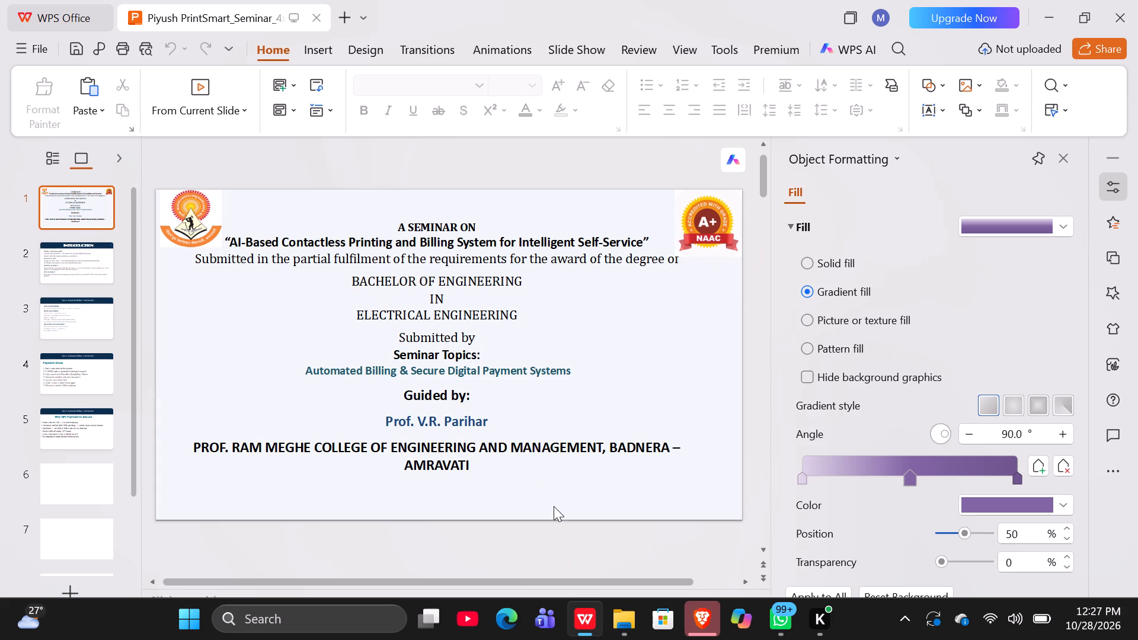
Review slides 3 and 4 and the remaining slide thumbnails in the downloaded presentation to check its content.
{"action": "left_click", "coordinate": [106, 318]}
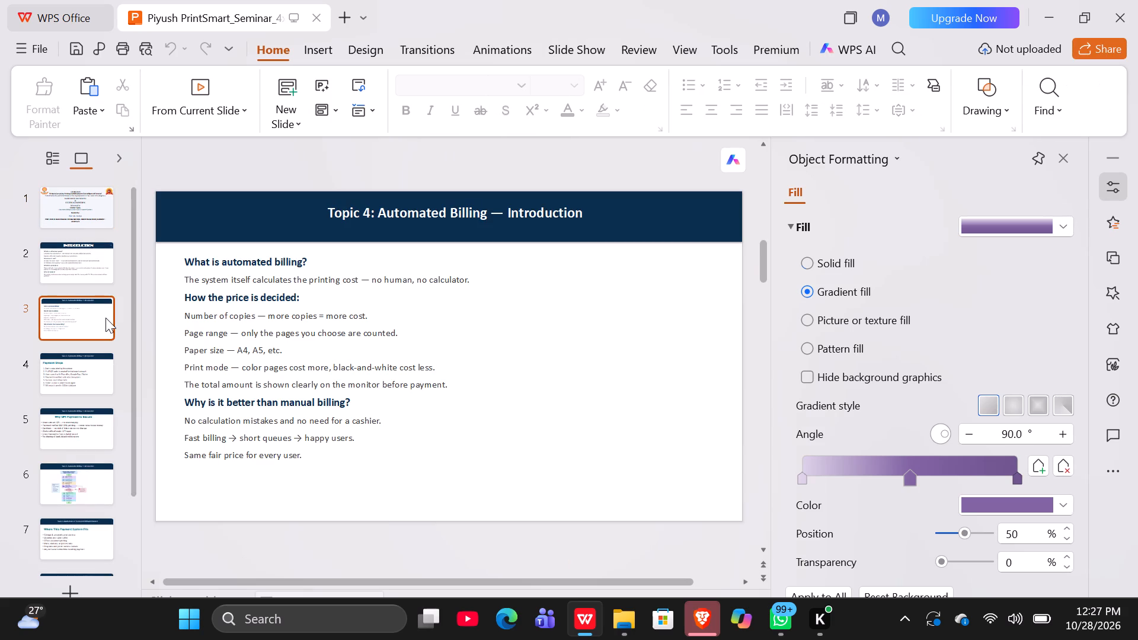
{"action": "left_click", "coordinate": [94, 356]}
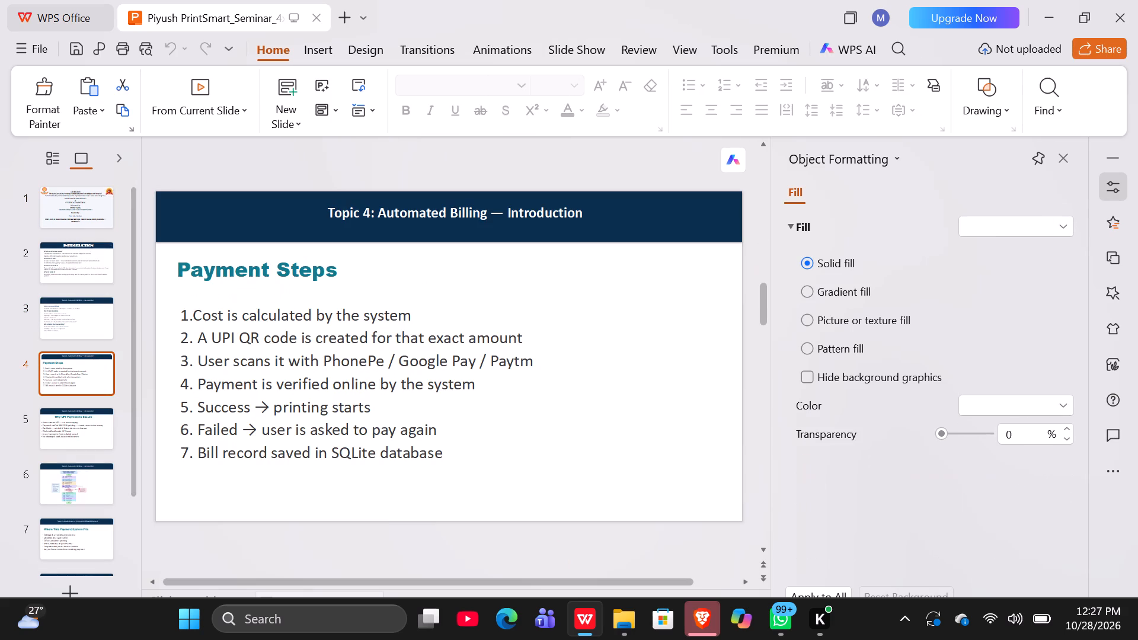
{"action": "left_click", "coordinate": [79, 317]}
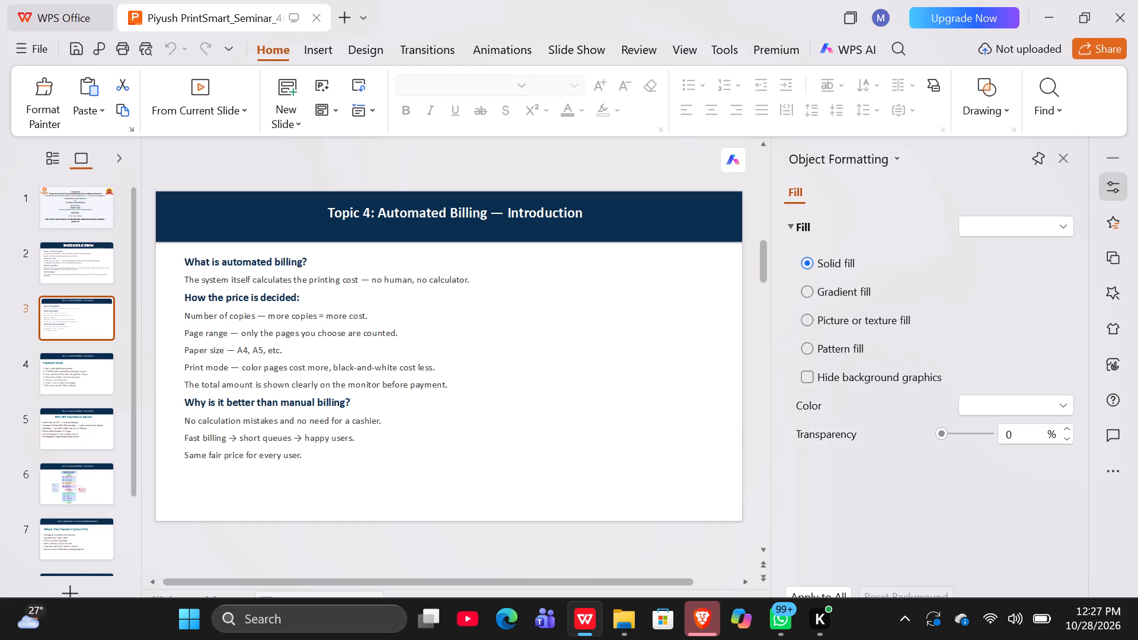
{"action": "left_click", "coordinate": [98, 369]}
{"action": "scroll", "coordinate": [98, 369], "scroll_direction": "down", "scroll_amount": 3}
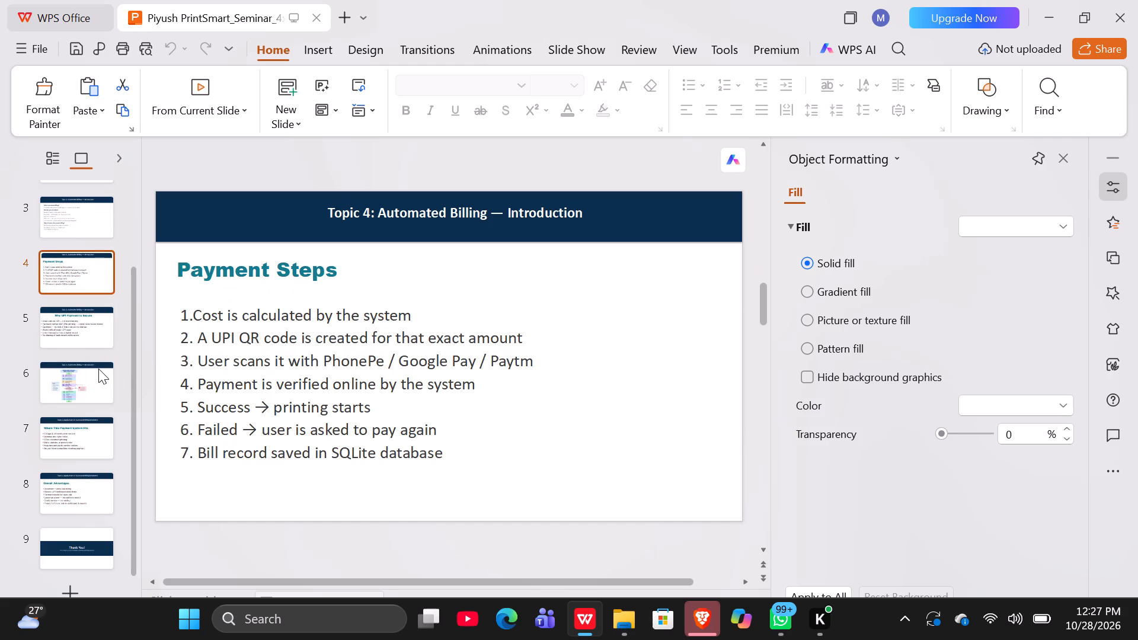
{"action": "scroll", "coordinate": [98, 369], "scroll_direction": "down", "scroll_amount": 1}
{"action": "left_click", "coordinate": [36, 46]}
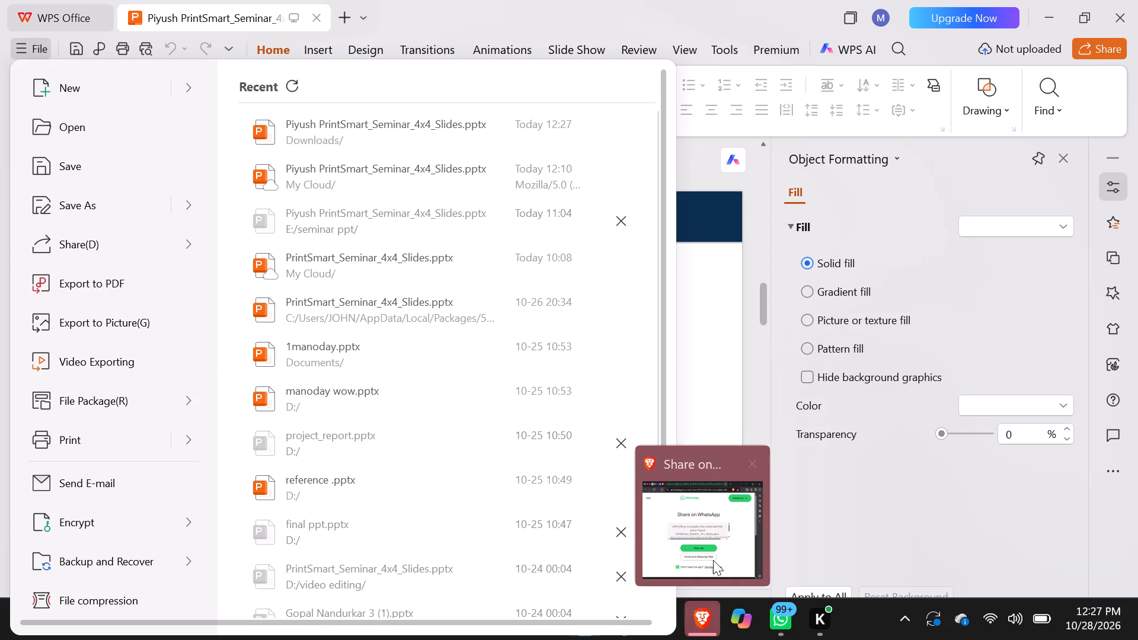
Close the browser window showing the Share on WhatsApp page.
{"action": "left_click", "coordinate": [755, 468]}
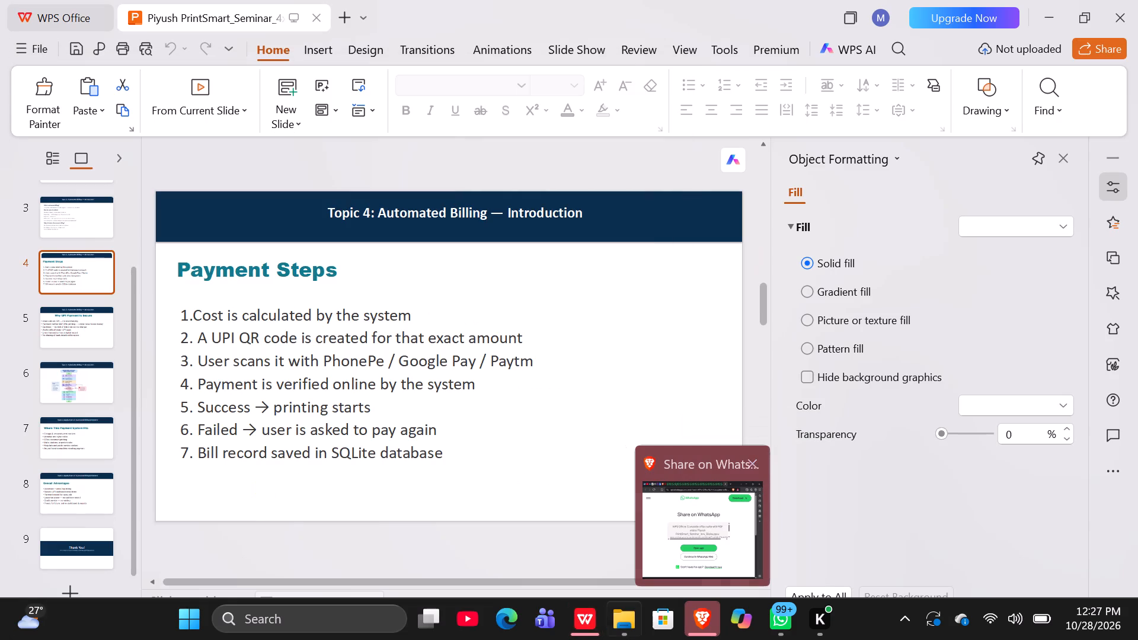
Switch to File Explorer and copy the Piyush PrintSmart_Seminar_4x4_Slides file located in Downloads from the recent files.
{"action": "left_click", "coordinate": [618, 625]}
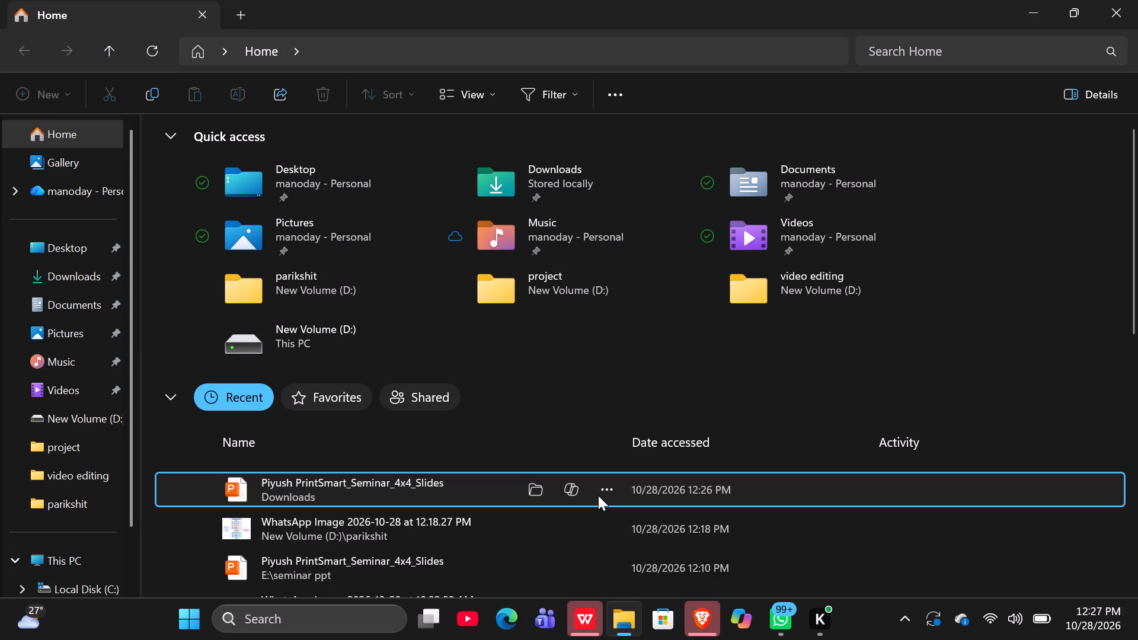
{"action": "left_click", "coordinate": [598, 496]}
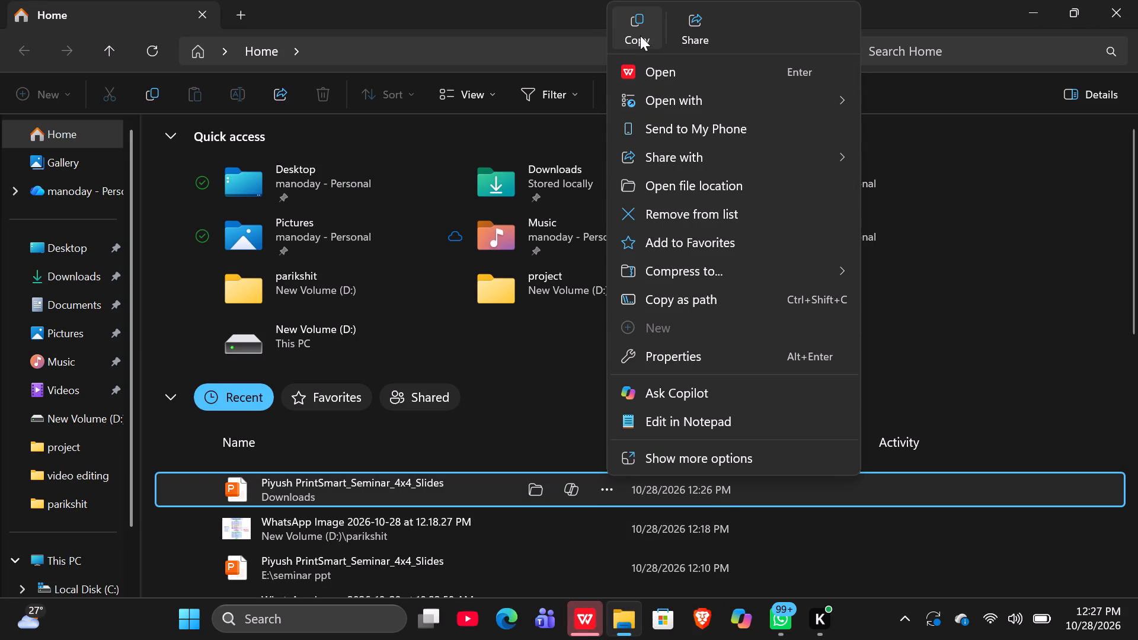
{"action": "left_click", "coordinate": [640, 36]}
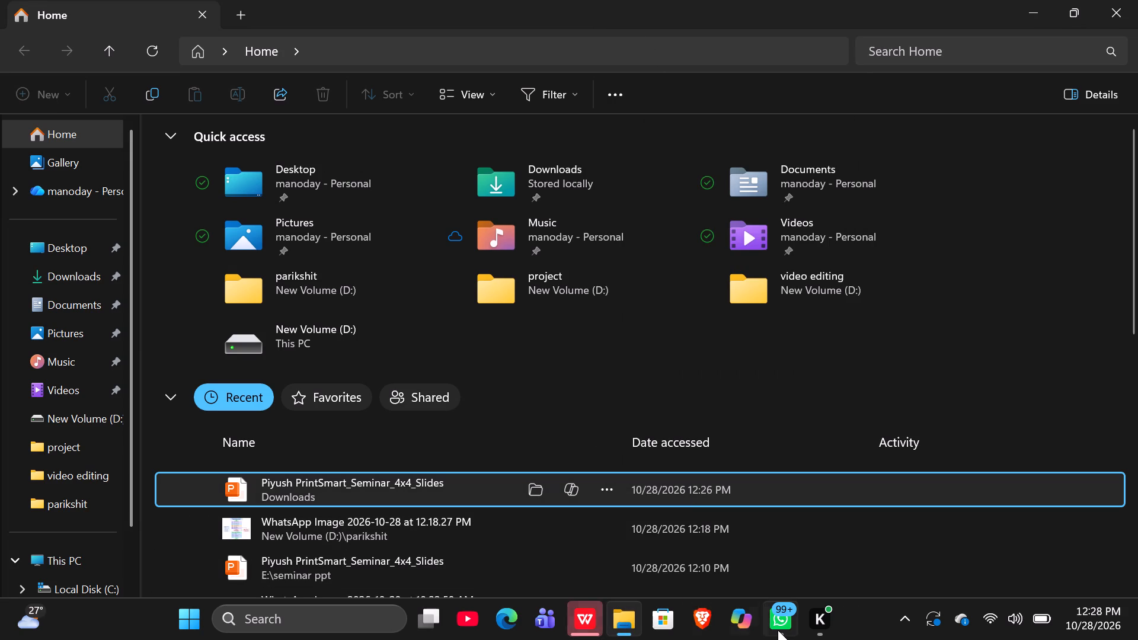
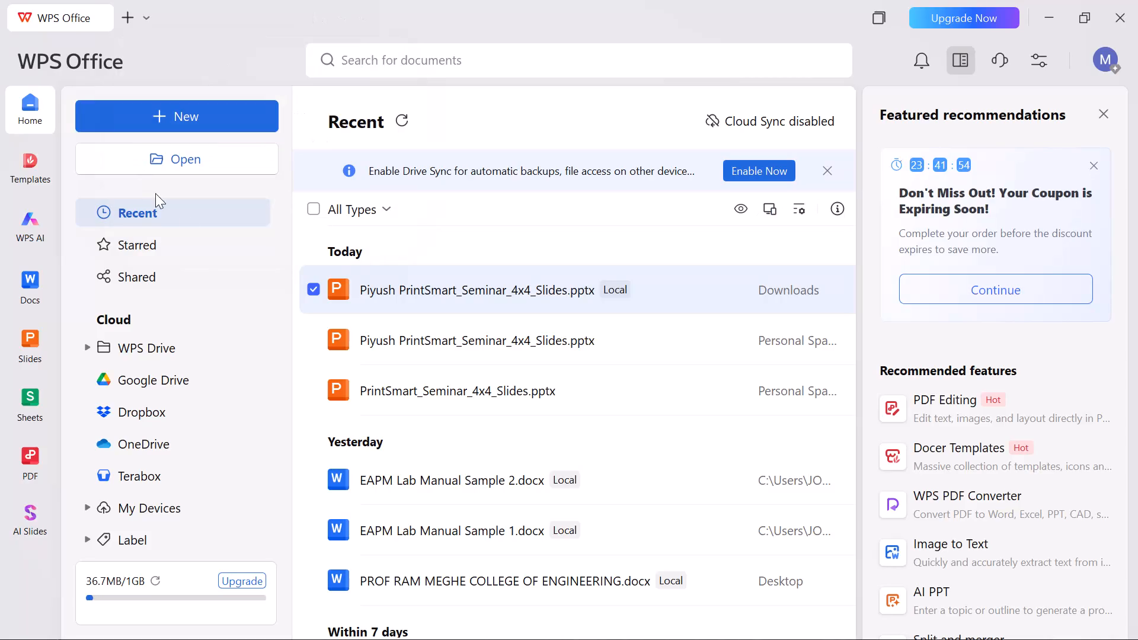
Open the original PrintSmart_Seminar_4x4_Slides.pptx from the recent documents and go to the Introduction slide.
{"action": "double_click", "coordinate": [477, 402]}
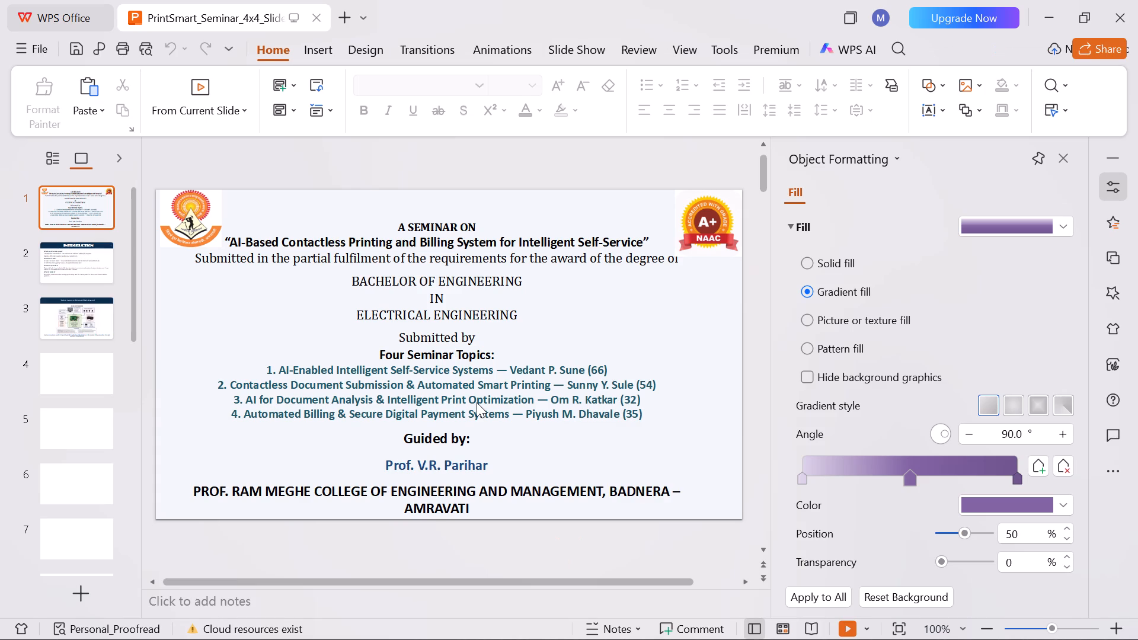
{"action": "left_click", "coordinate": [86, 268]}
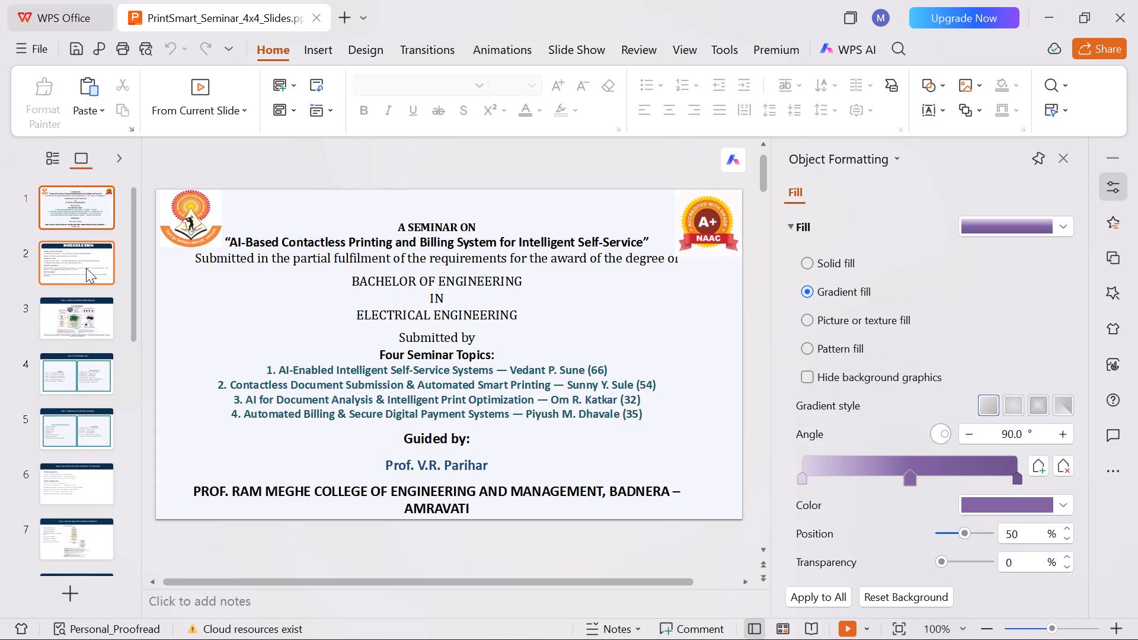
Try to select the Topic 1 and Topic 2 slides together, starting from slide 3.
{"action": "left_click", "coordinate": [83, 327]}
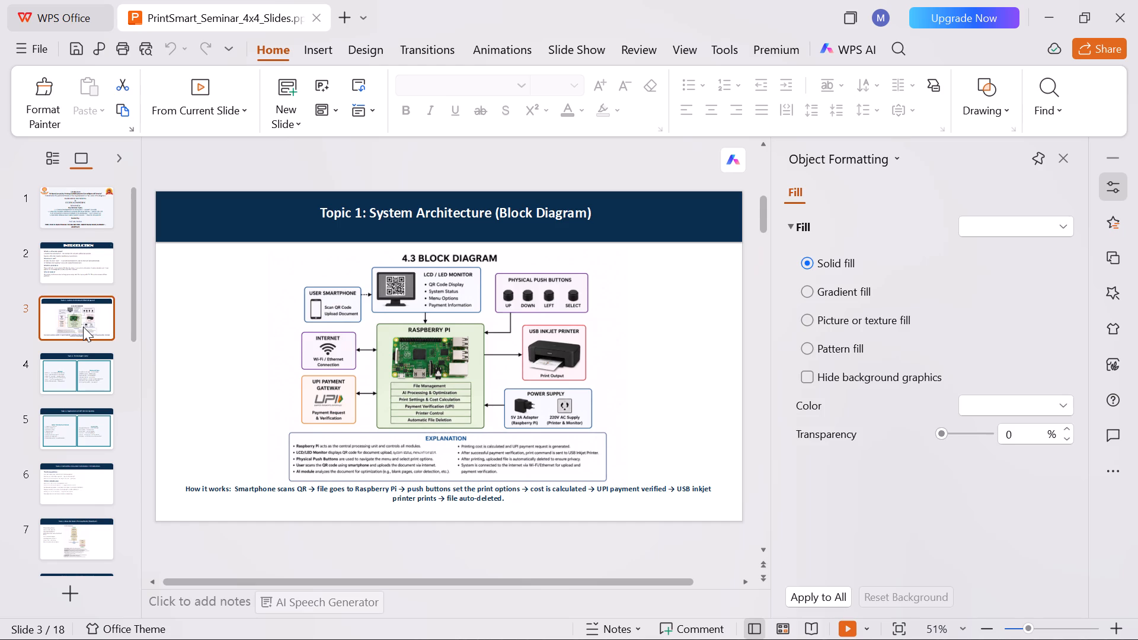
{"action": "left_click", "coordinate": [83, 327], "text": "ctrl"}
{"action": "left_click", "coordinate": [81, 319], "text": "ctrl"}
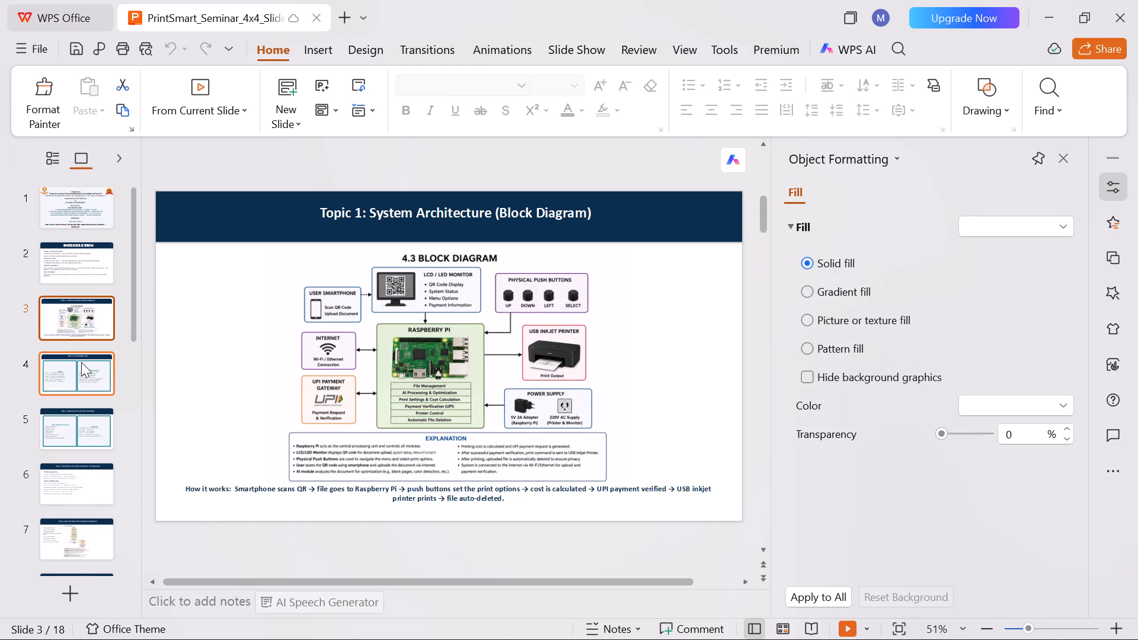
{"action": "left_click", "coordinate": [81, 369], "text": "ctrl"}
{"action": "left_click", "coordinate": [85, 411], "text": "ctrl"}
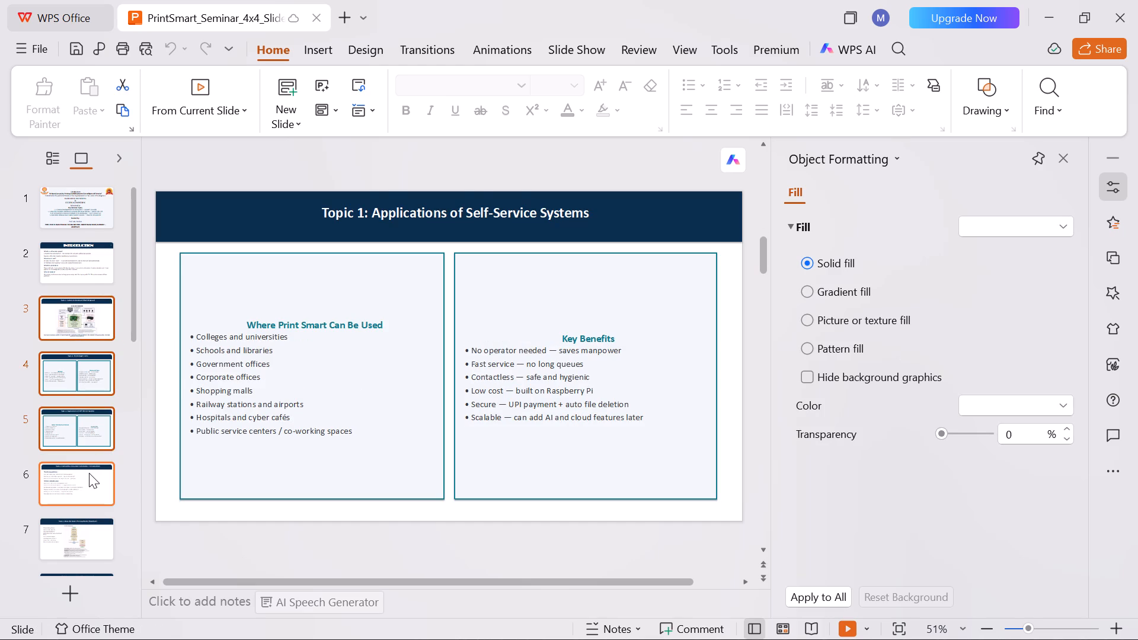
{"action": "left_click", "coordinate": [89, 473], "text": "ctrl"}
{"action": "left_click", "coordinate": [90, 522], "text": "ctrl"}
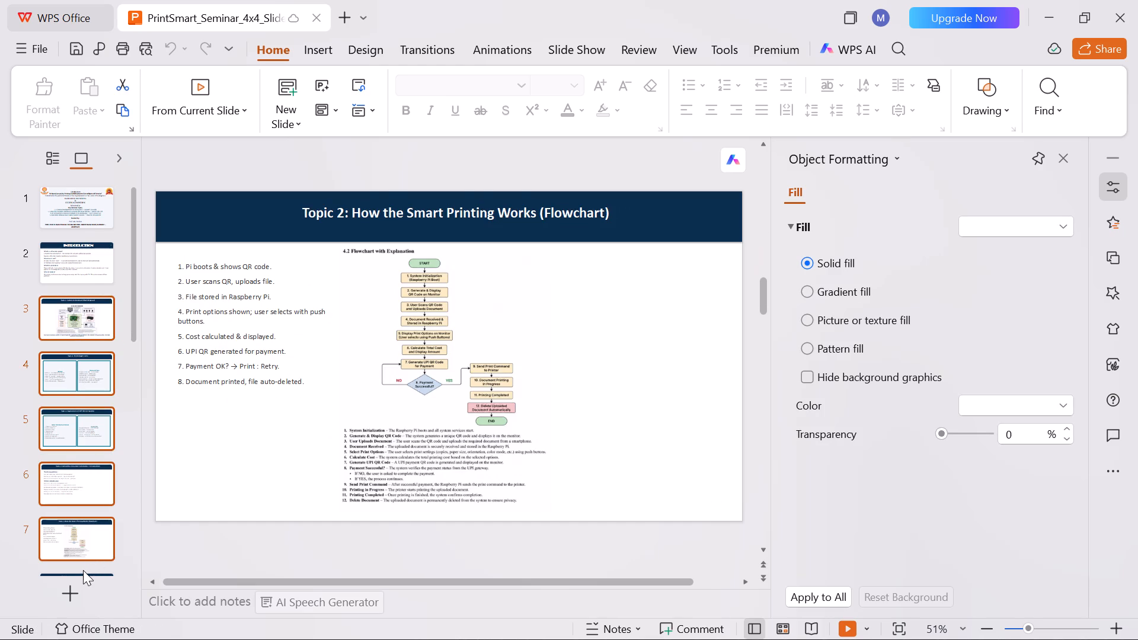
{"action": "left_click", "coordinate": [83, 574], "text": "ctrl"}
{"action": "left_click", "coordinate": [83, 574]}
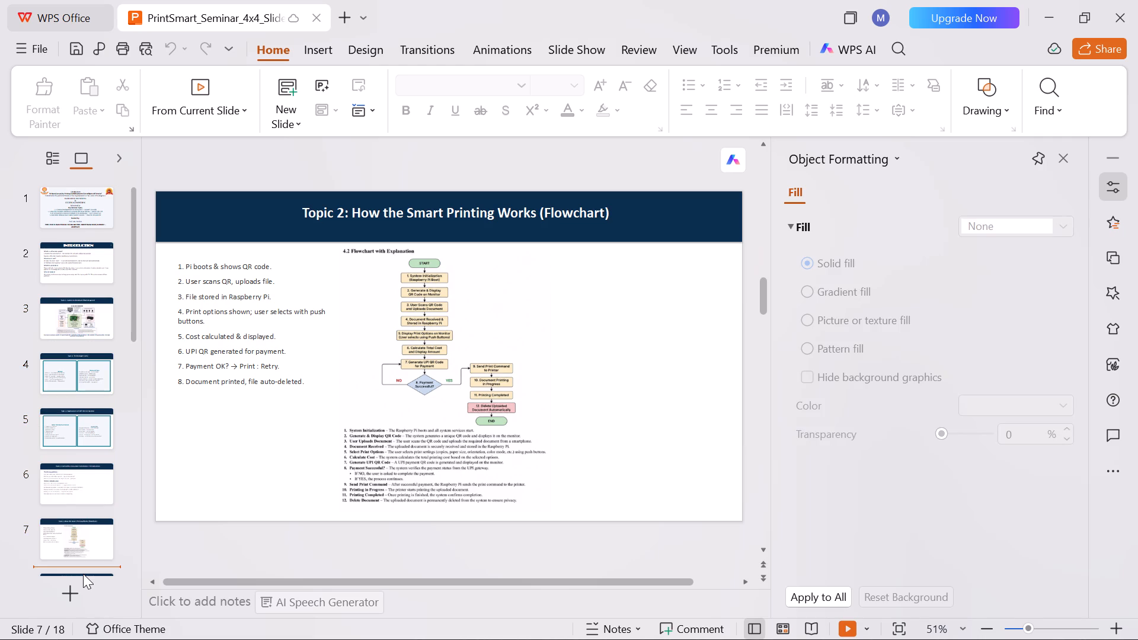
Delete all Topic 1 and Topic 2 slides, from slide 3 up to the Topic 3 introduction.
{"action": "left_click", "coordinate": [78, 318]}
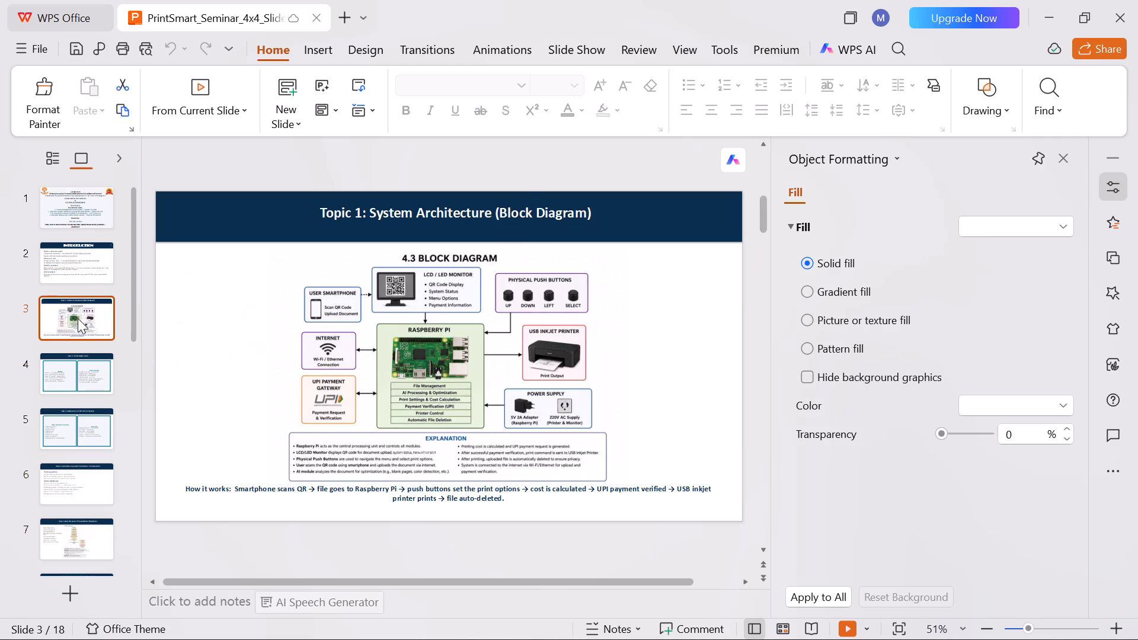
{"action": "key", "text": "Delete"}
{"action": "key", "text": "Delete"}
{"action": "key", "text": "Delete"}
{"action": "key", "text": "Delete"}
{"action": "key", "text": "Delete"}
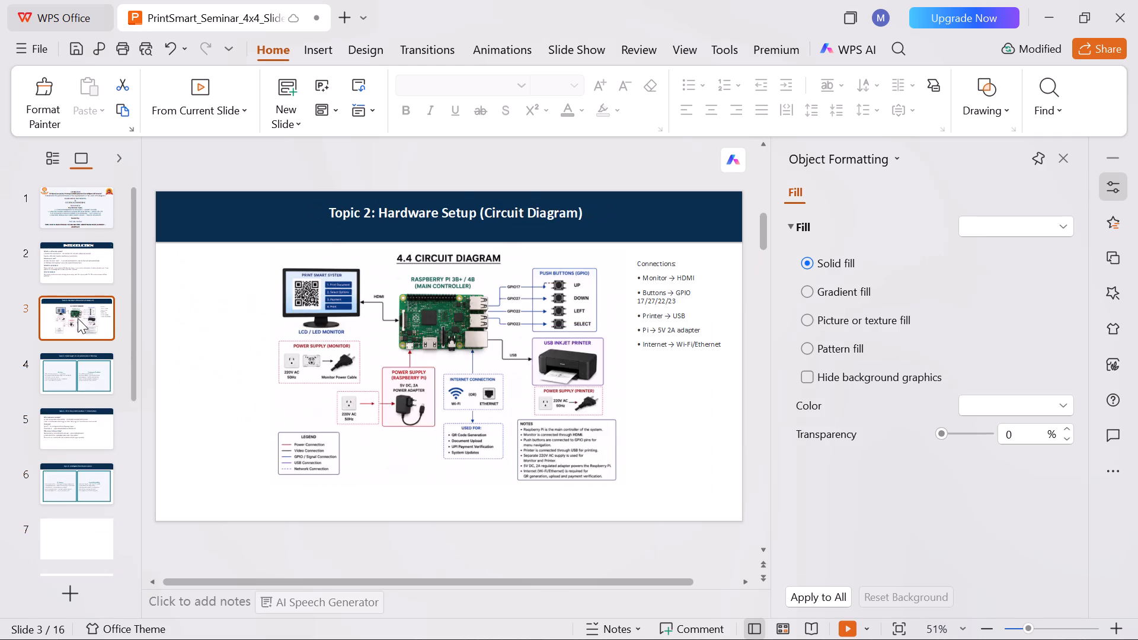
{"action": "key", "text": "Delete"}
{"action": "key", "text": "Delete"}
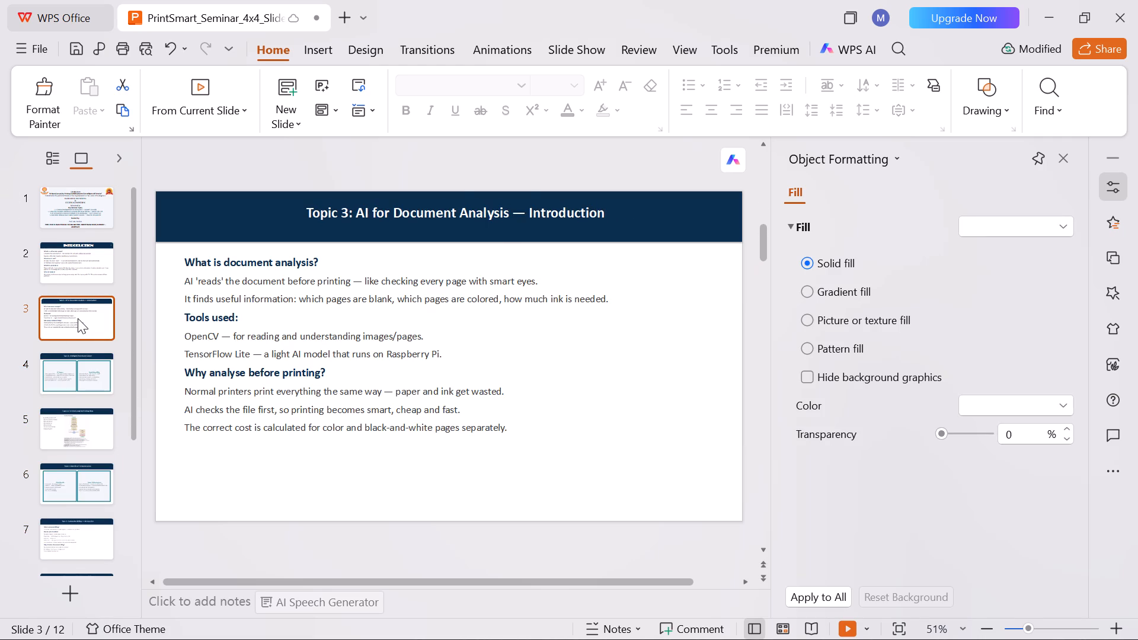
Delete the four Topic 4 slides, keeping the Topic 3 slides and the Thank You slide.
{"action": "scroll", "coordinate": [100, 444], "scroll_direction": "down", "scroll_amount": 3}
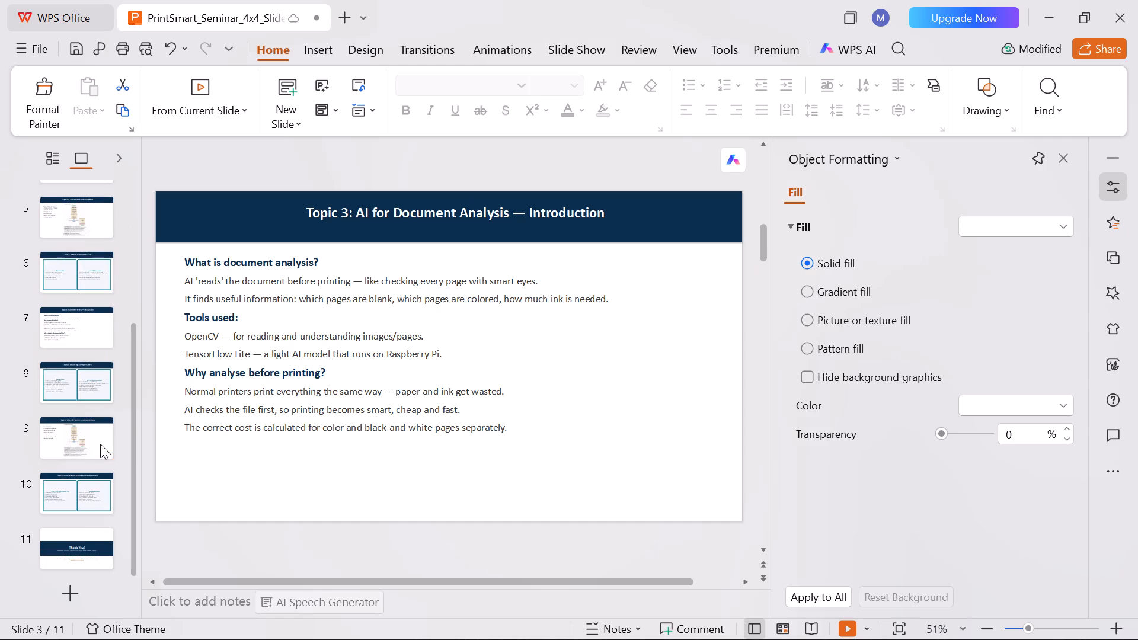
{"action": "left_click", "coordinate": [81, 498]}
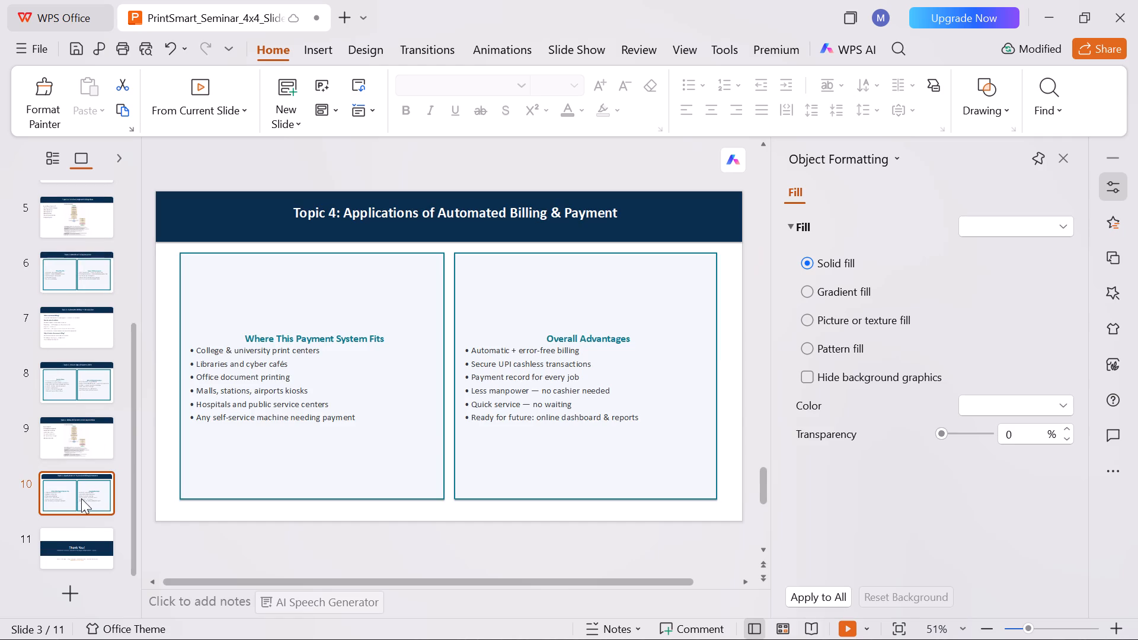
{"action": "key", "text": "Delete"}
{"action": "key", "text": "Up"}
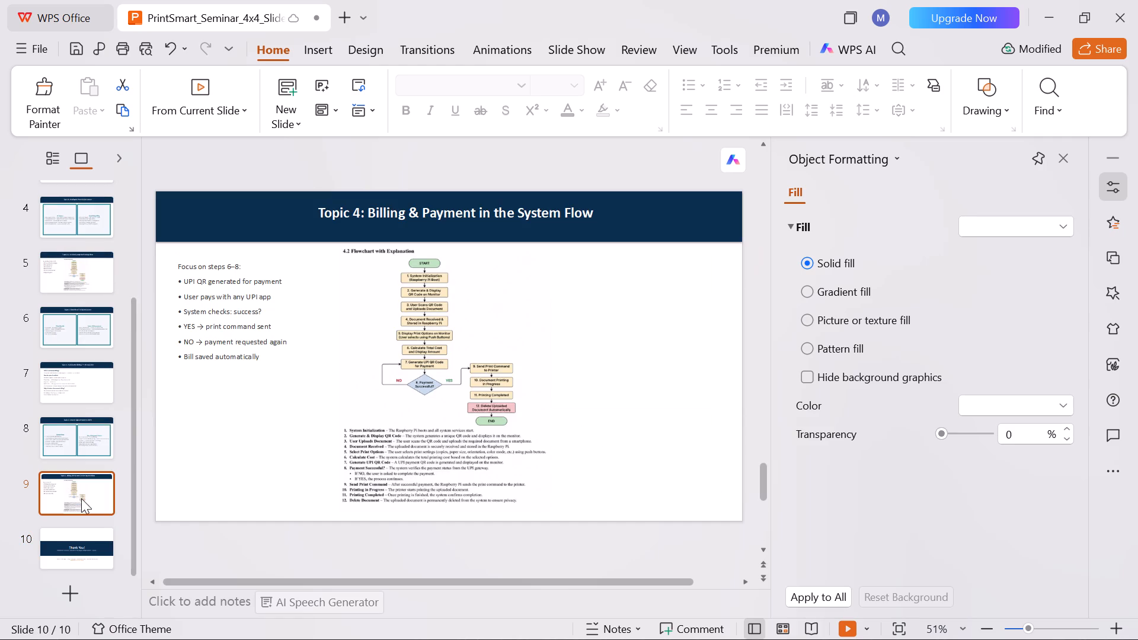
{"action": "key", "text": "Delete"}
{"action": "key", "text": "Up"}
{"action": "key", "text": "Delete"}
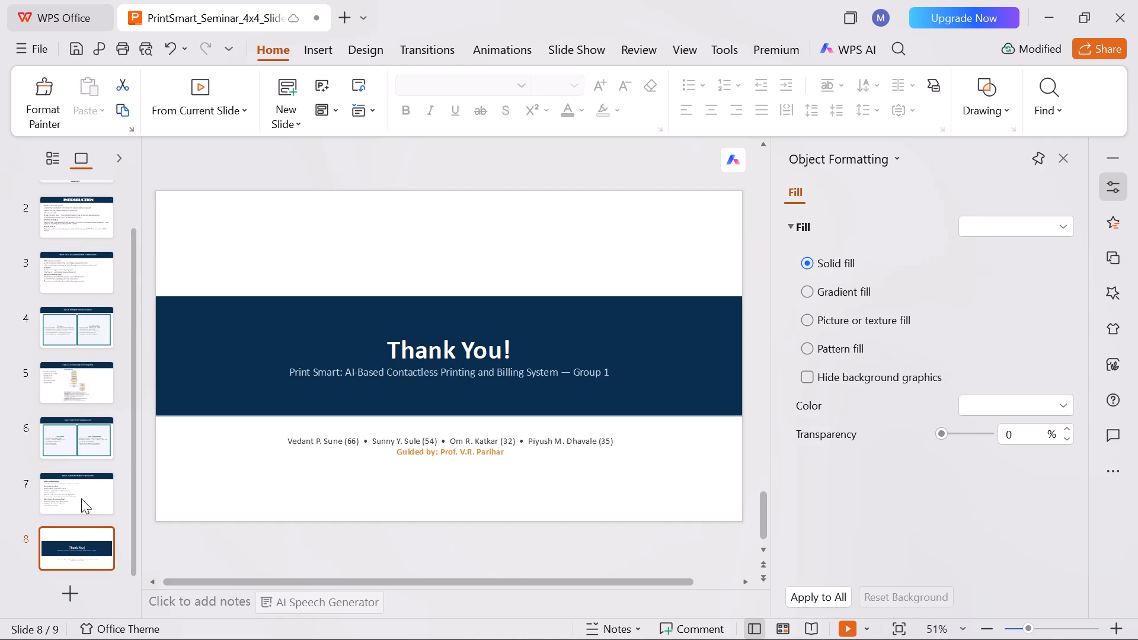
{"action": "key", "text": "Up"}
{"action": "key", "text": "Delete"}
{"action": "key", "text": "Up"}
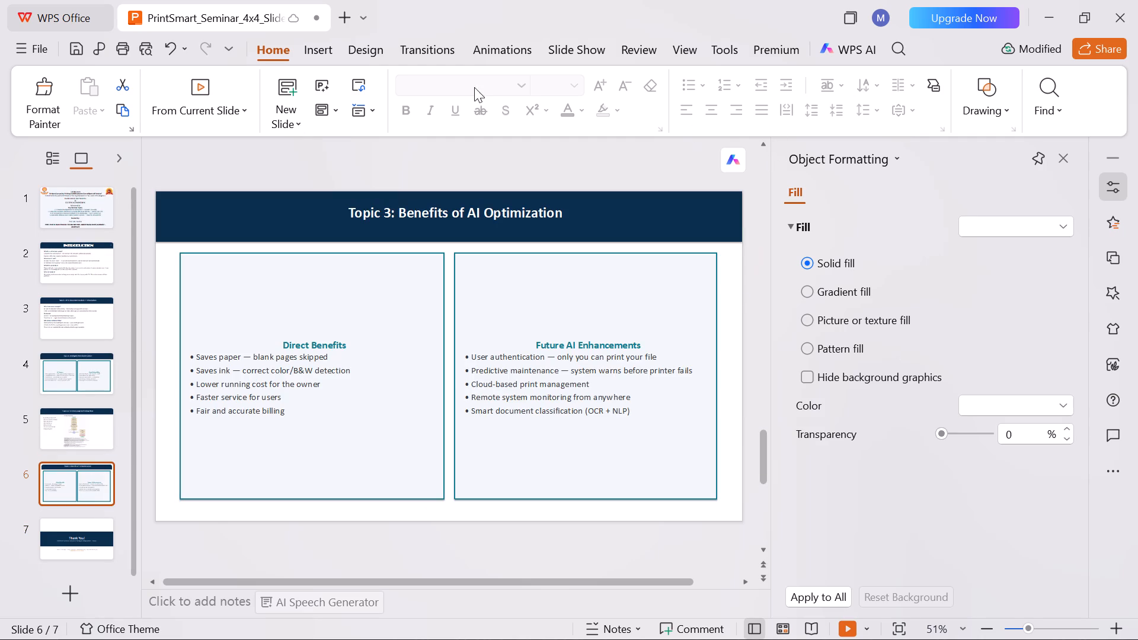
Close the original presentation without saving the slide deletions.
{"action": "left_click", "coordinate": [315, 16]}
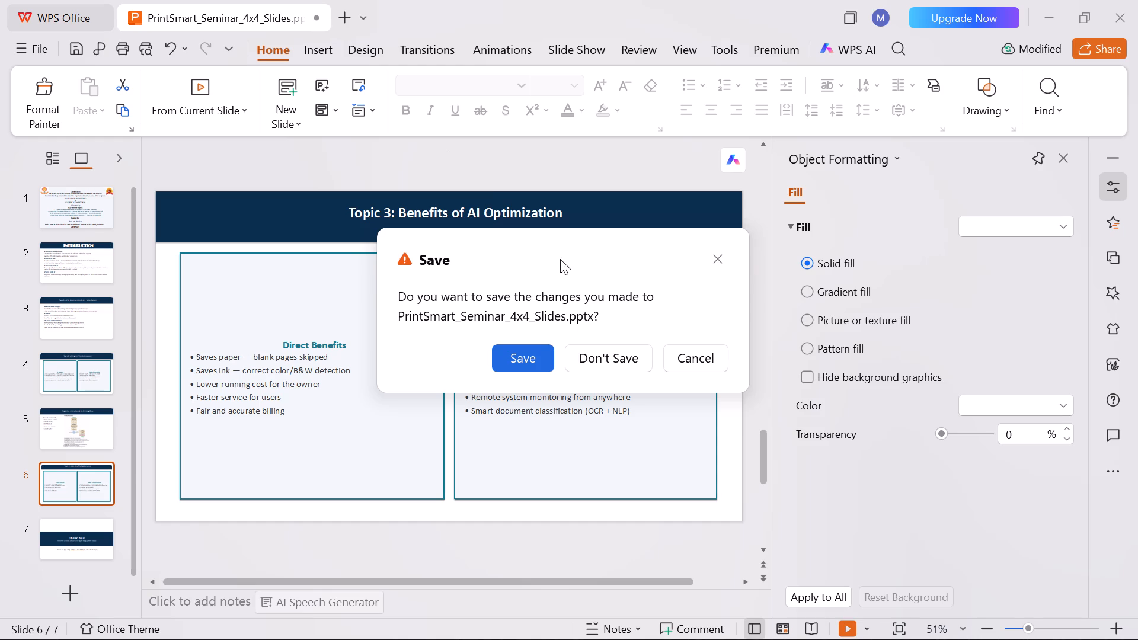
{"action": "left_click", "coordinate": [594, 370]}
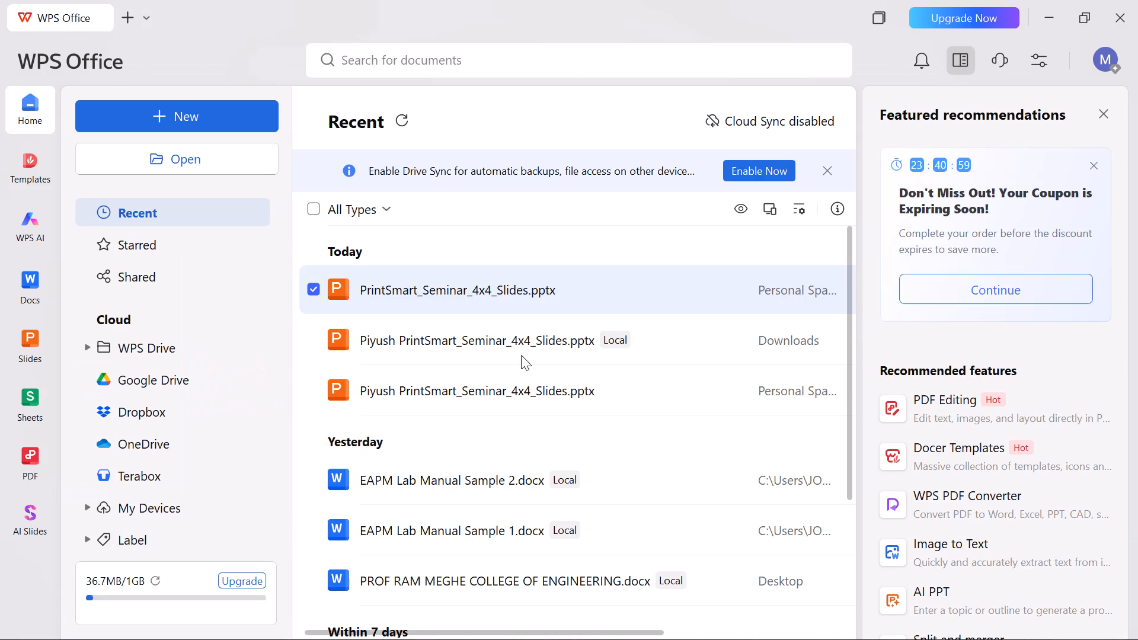
Open the local Piyush PrintSmart_Seminar_4x4_Slides.pptx, check the title, Introduction and Automated Billing introduction slides, and close it.
{"action": "left_click", "coordinate": [513, 343]}
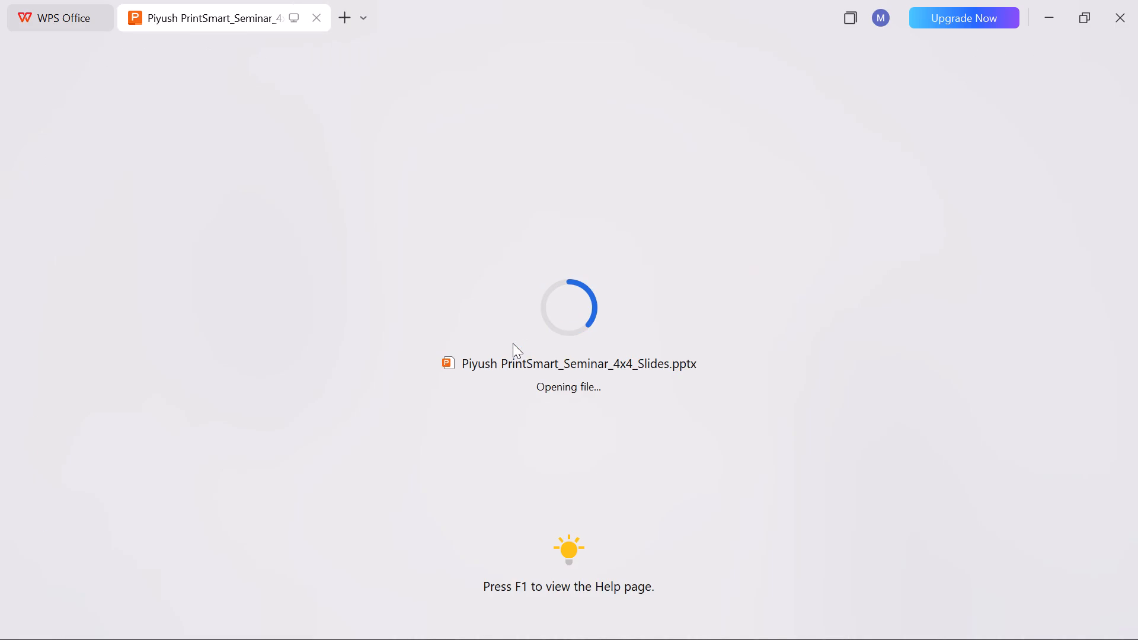
{"action": "left_click_drag", "start_coordinate": [513, 343], "coordinate": [167, 362]}
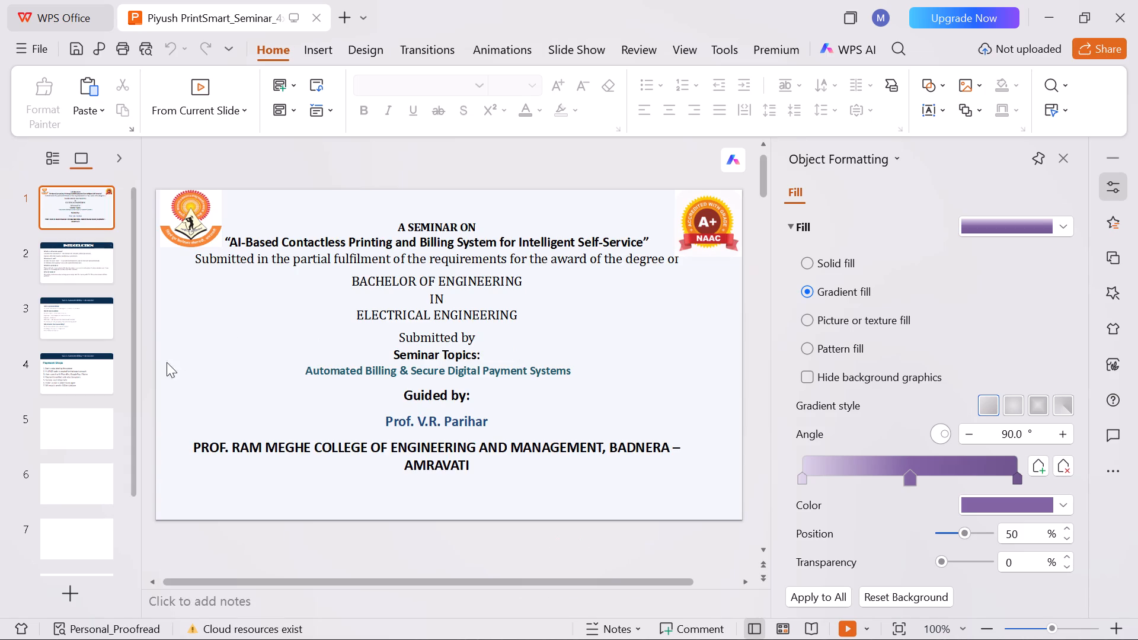
{"action": "left_click_drag", "start_coordinate": [167, 362], "coordinate": [113, 418]}
{"action": "left_click", "coordinate": [102, 285]}
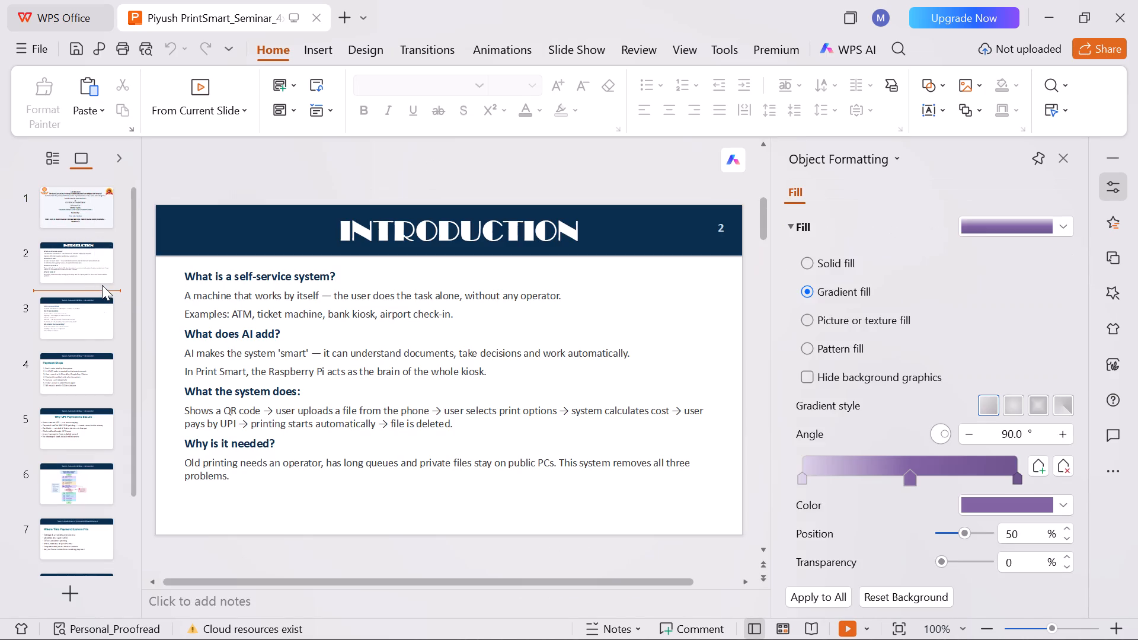
{"action": "left_click", "coordinate": [97, 318]}
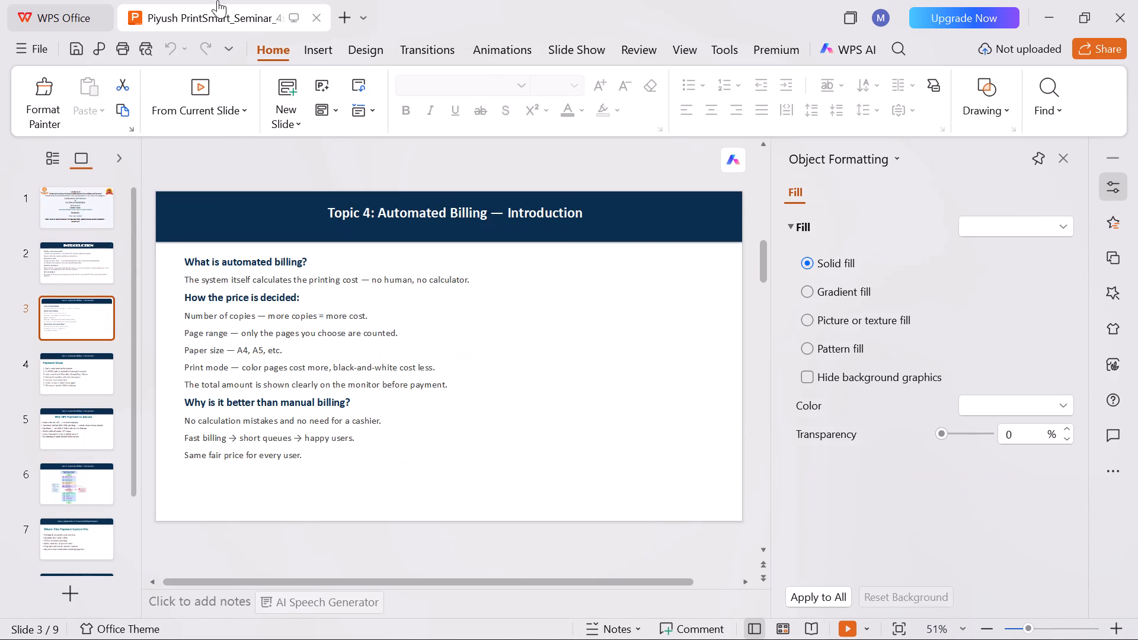
{"action": "left_click", "coordinate": [319, 17]}
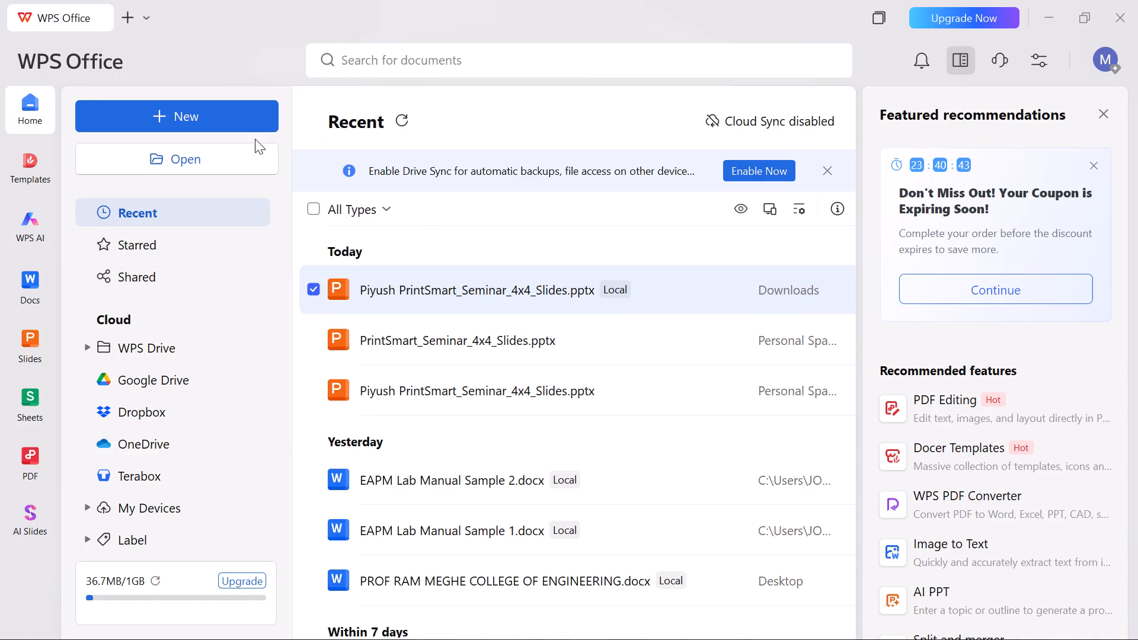
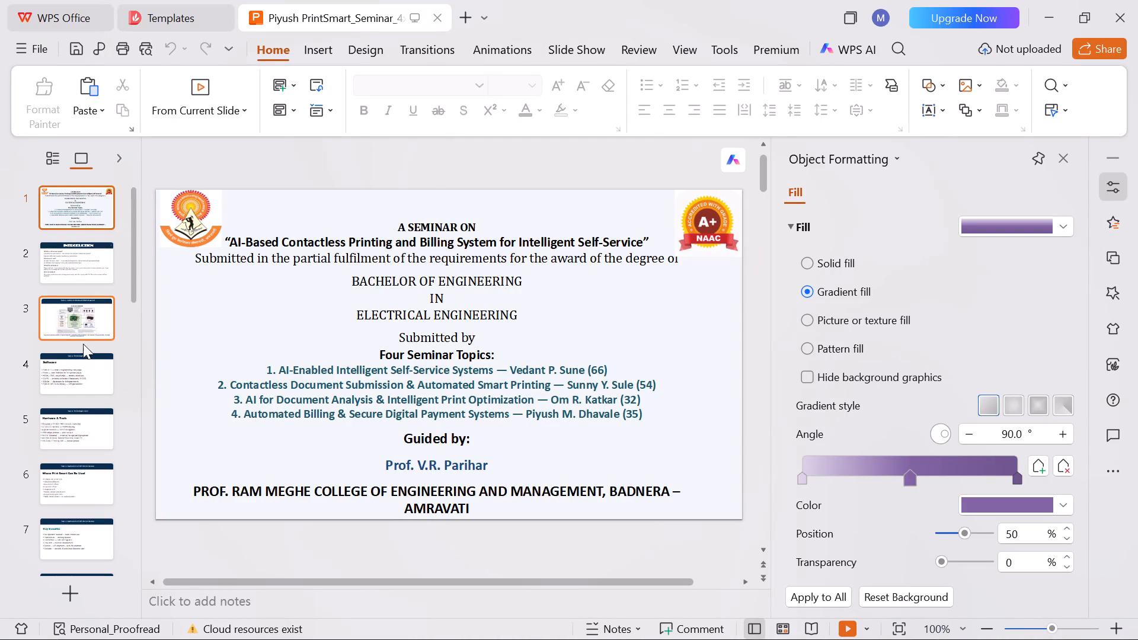
Delete the slides from slide 3 onward, covering Topic 1 and Topic 2 through the flowchart and the diagram slide after it.
{"action": "left_click", "coordinate": [78, 326]}
{"action": "key", "text": "Delete"}
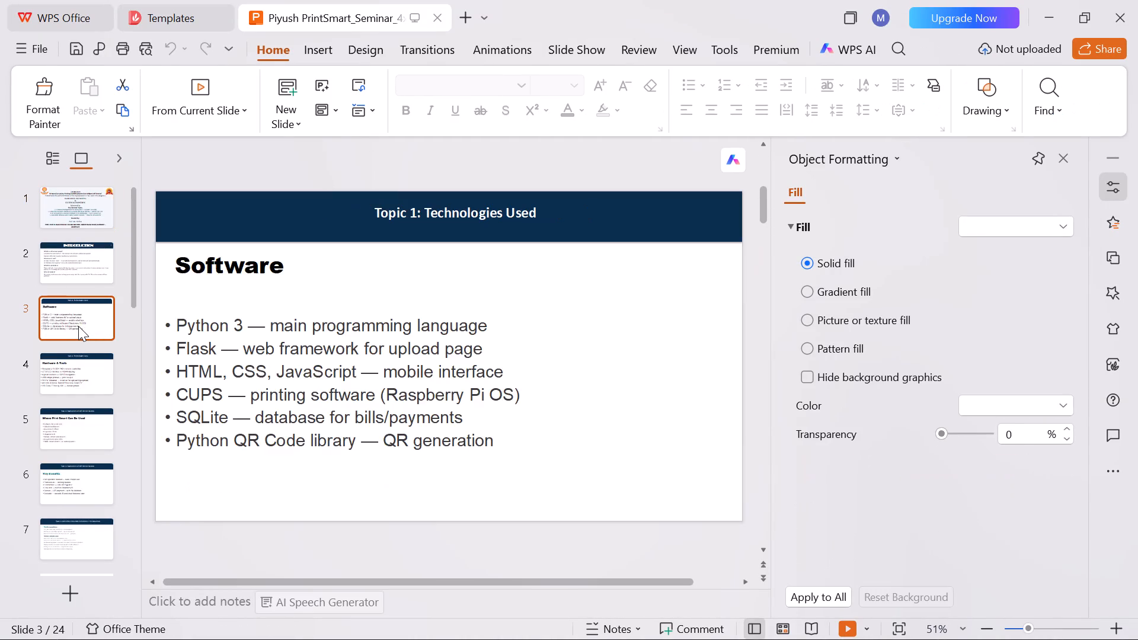
{"action": "key", "text": "Delete"}
{"action": "key", "text": "Delete"}
{"action": "key", "text": "Delete"}
{"action": "key", "text": "Delete"}
{"action": "key", "text": "Delete"}
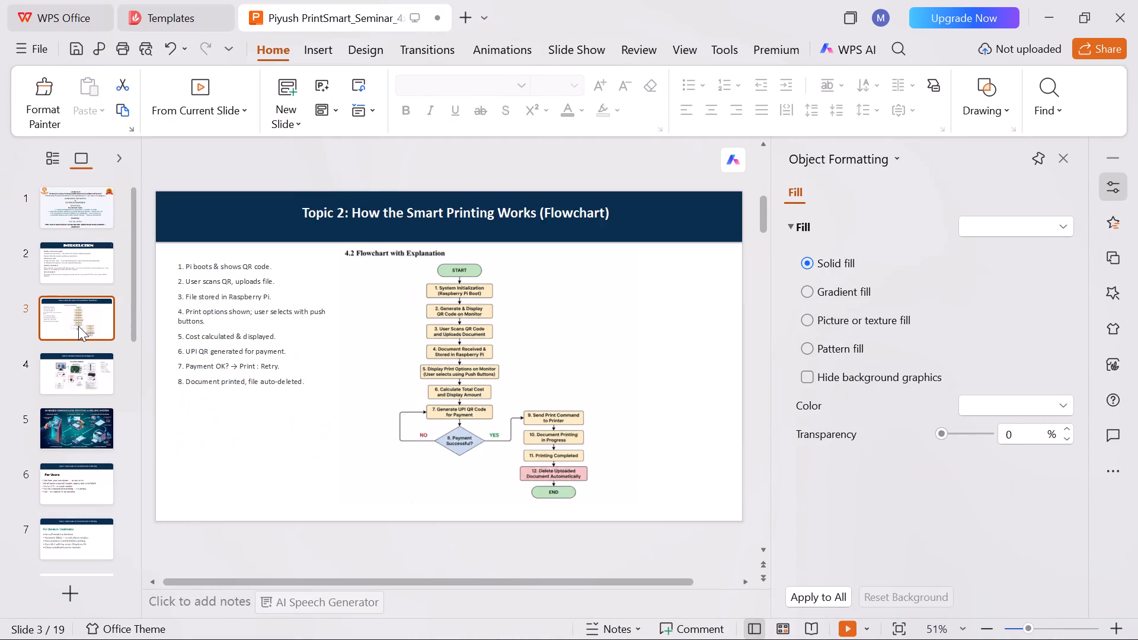
{"action": "key", "text": "Delete"}
{"action": "key", "text": "Delete"}
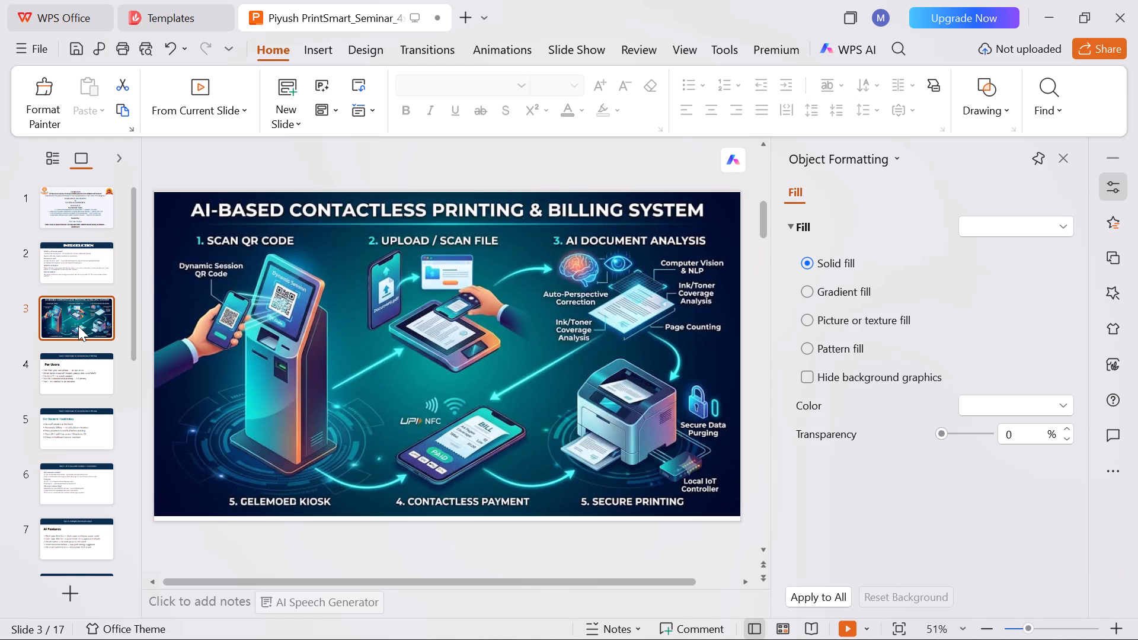
Delete the AI-based contactless printing diagram slide and the remaining Topic 2 advantages slides before the Topic 3 introduction.
{"action": "key", "text": "Delete"}
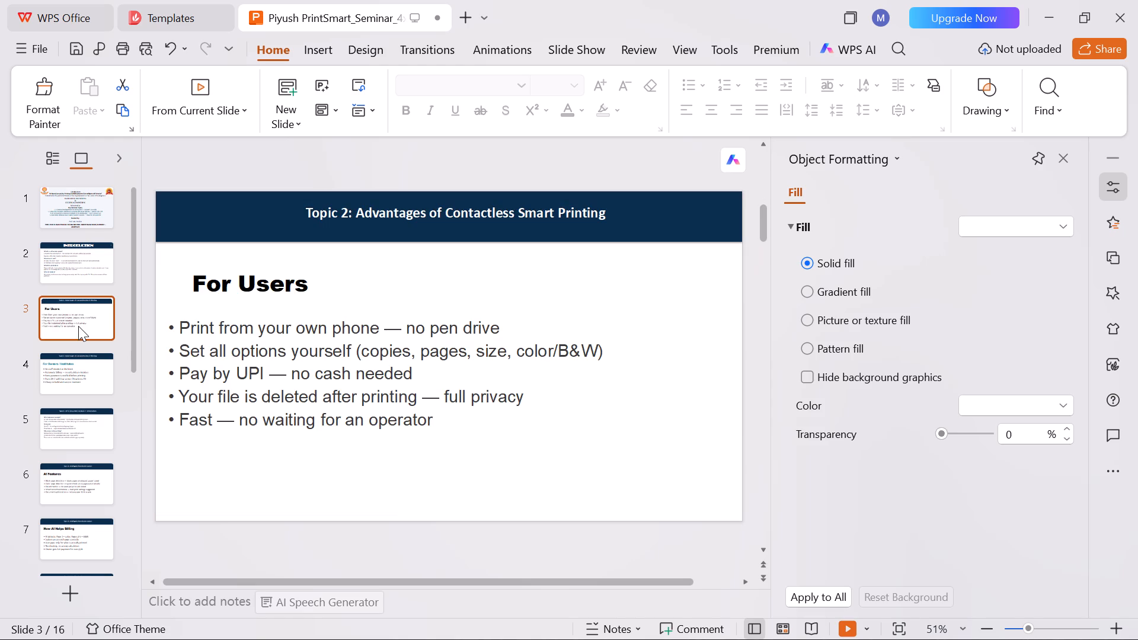
{"action": "key", "text": "Delete"}
{"action": "key", "text": "Delete"}
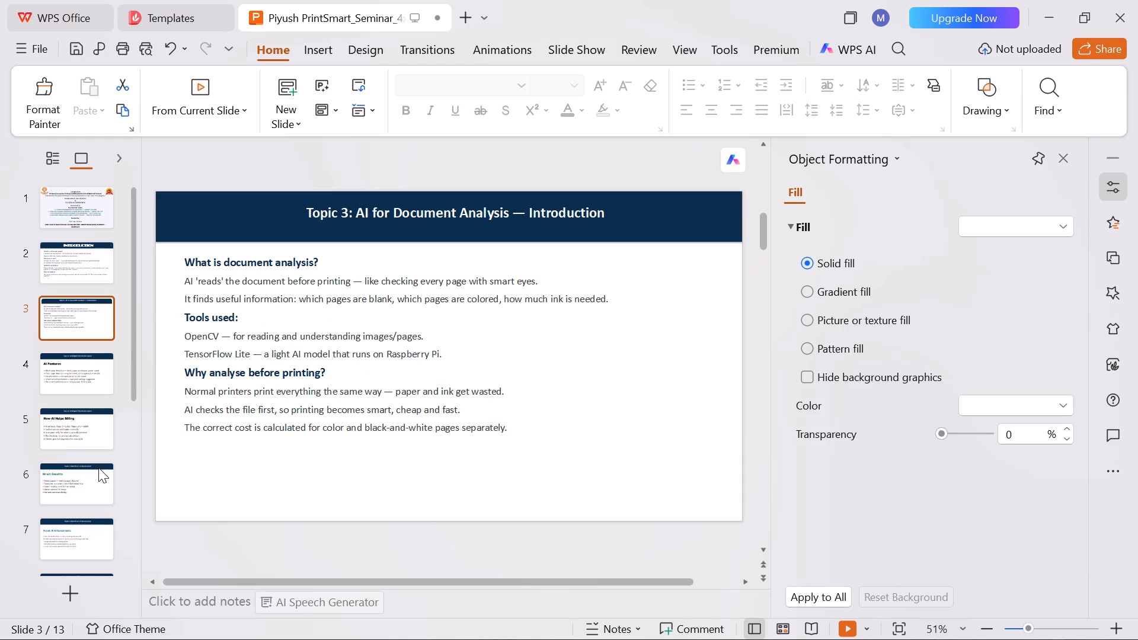
Delete all Topic 4 automated billing slides between the Future AI Enhancements slide and the Thank You slide.
{"action": "left_click_drag", "start_coordinate": [133, 391], "coordinate": [137, 425]}
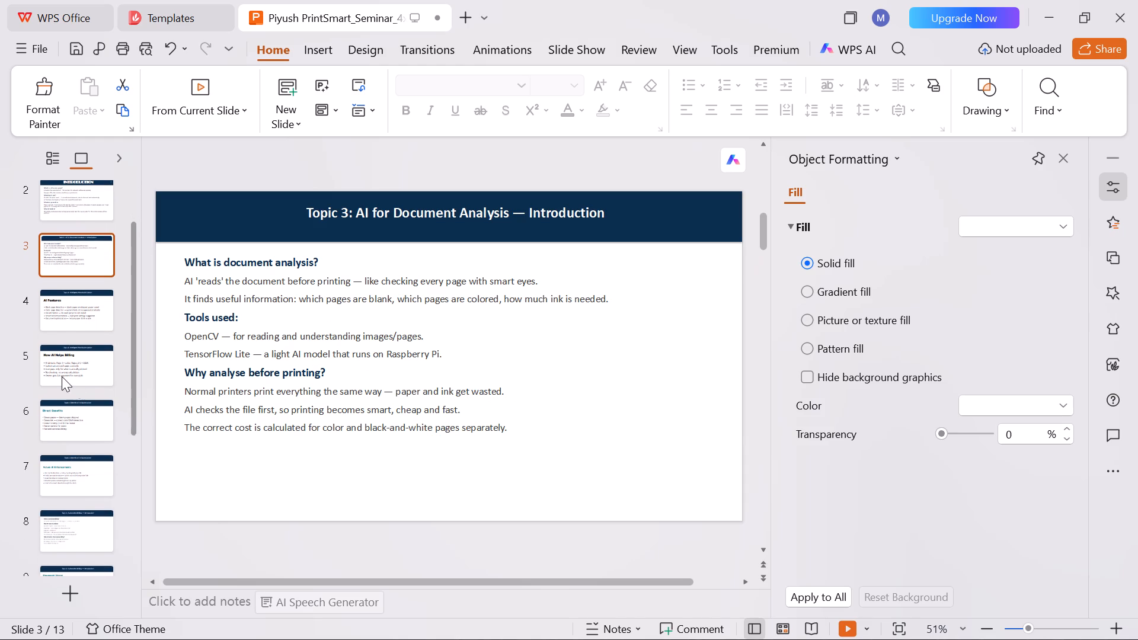
{"action": "left_click", "coordinate": [60, 376]}
{"action": "left_click", "coordinate": [73, 433]}
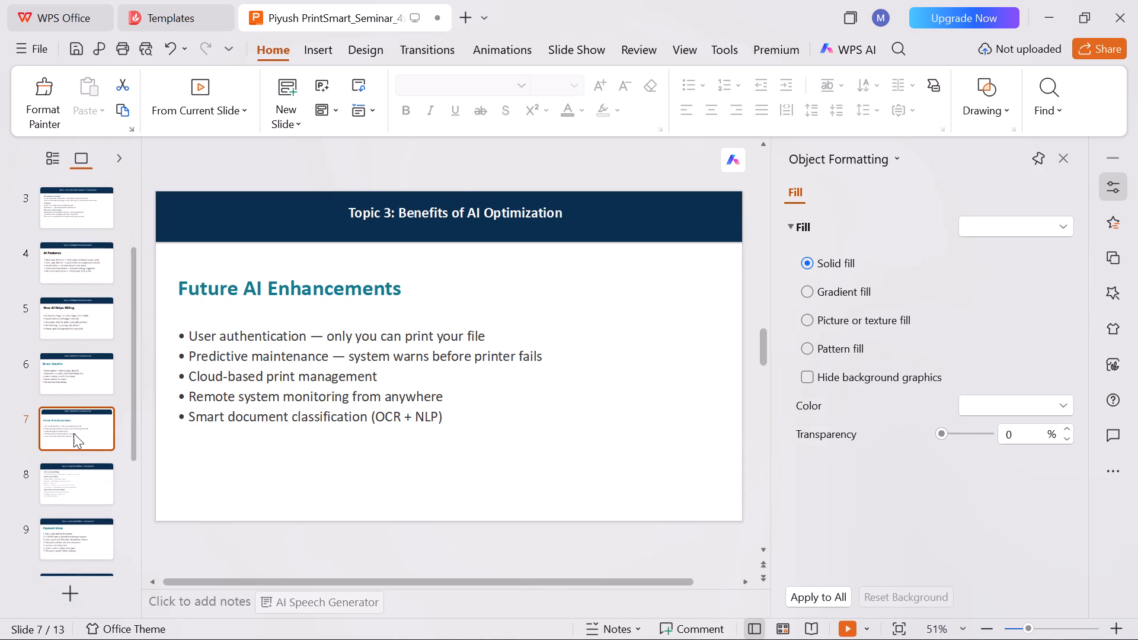
{"action": "left_click", "coordinate": [84, 484]}
{"action": "key", "text": "Delete"}
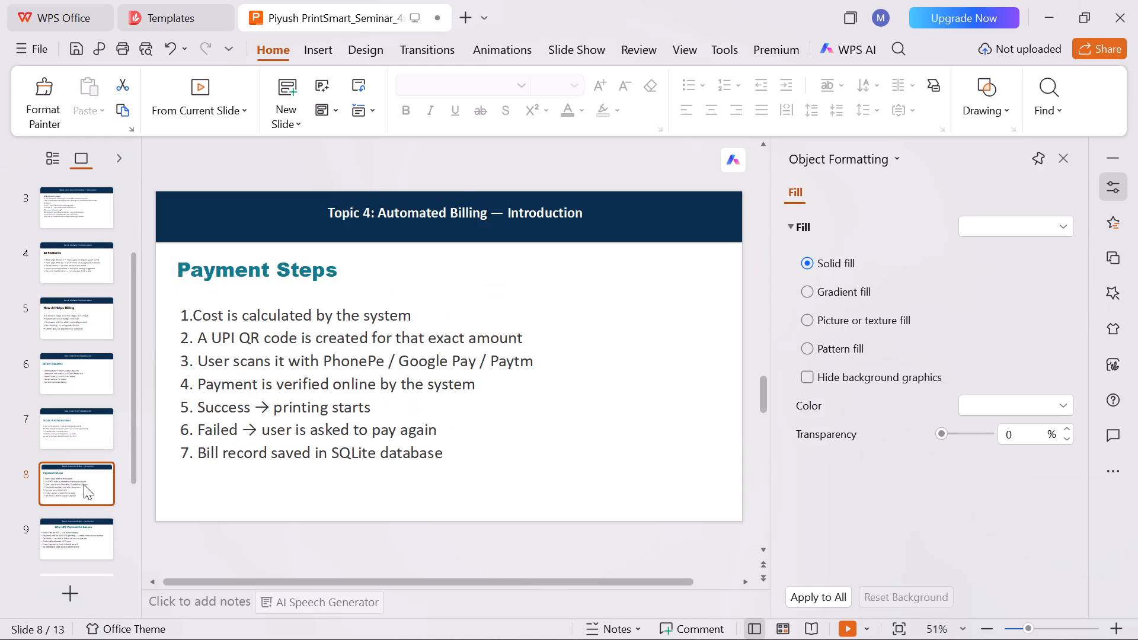
{"action": "key", "text": "Delete"}
{"action": "key", "text": "Delete"}
{"action": "key", "text": "Delete"}
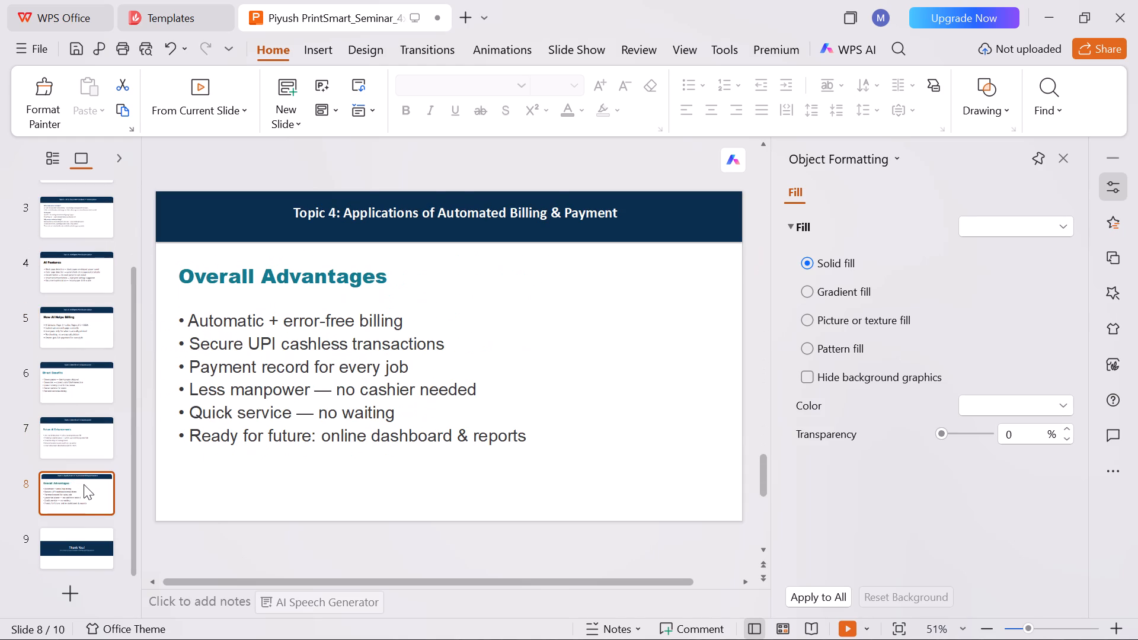
{"action": "key", "text": "Delete"}
Check the Topic 3 slides AI Features, How AI Helps Billing and the document analysis introduction.
{"action": "scroll", "coordinate": [84, 484], "scroll_direction": "down", "scroll_amount": 3}
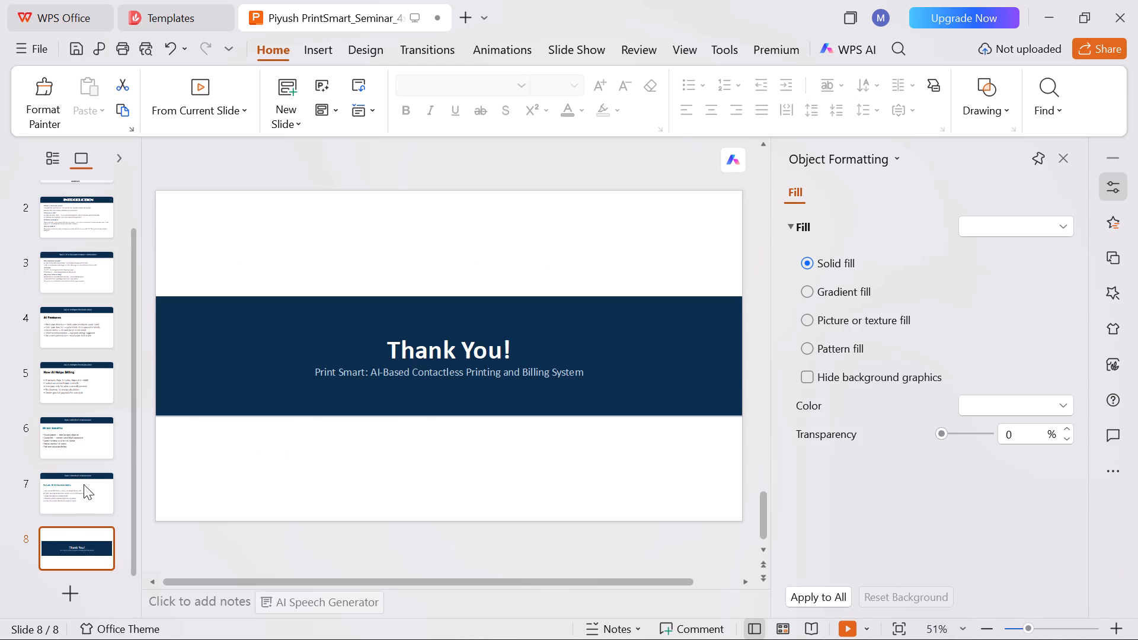
{"action": "left_click", "coordinate": [71, 319]}
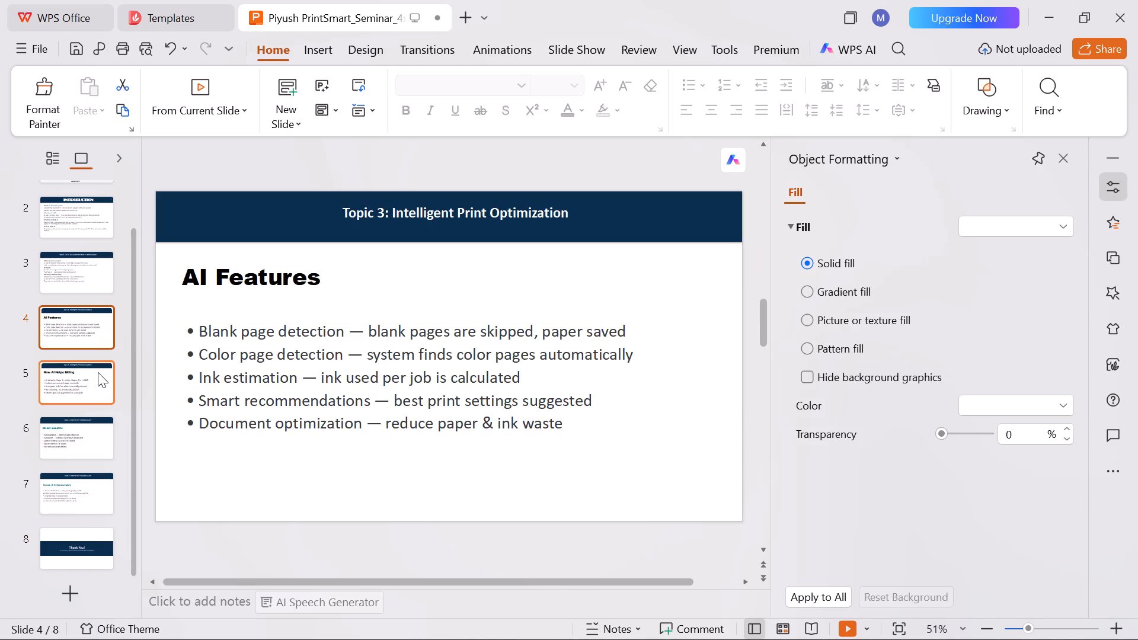
{"action": "left_click", "coordinate": [98, 372]}
{"action": "scroll", "coordinate": [98, 372], "scroll_direction": "down", "scroll_amount": 1}
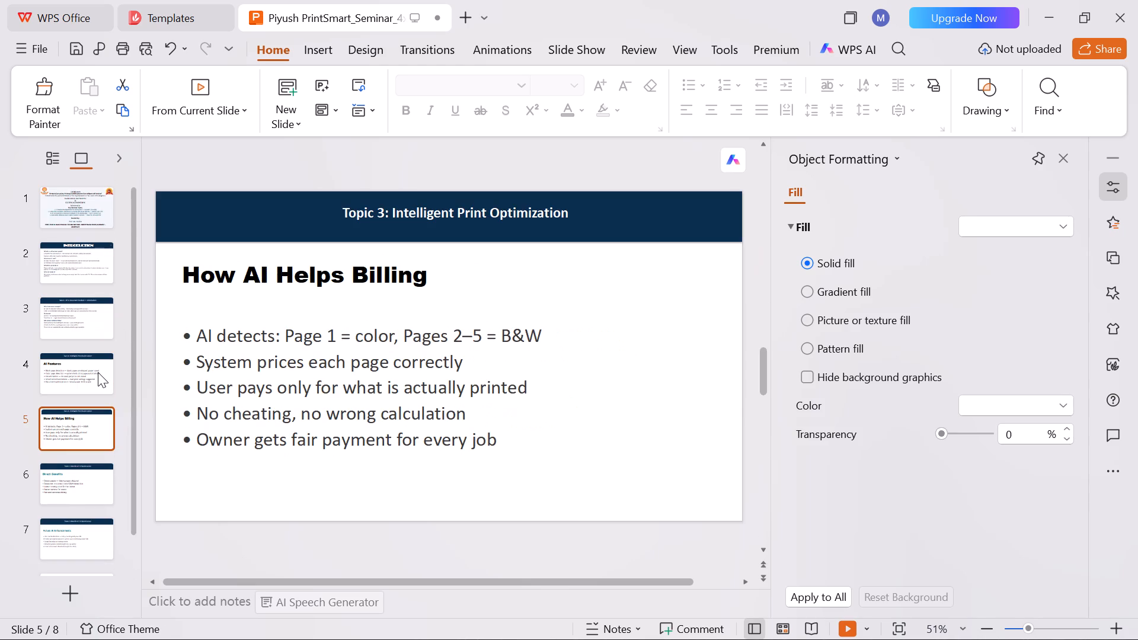
{"action": "scroll", "coordinate": [98, 372], "scroll_direction": "down", "scroll_amount": 1}
{"action": "left_click", "coordinate": [93, 257]}
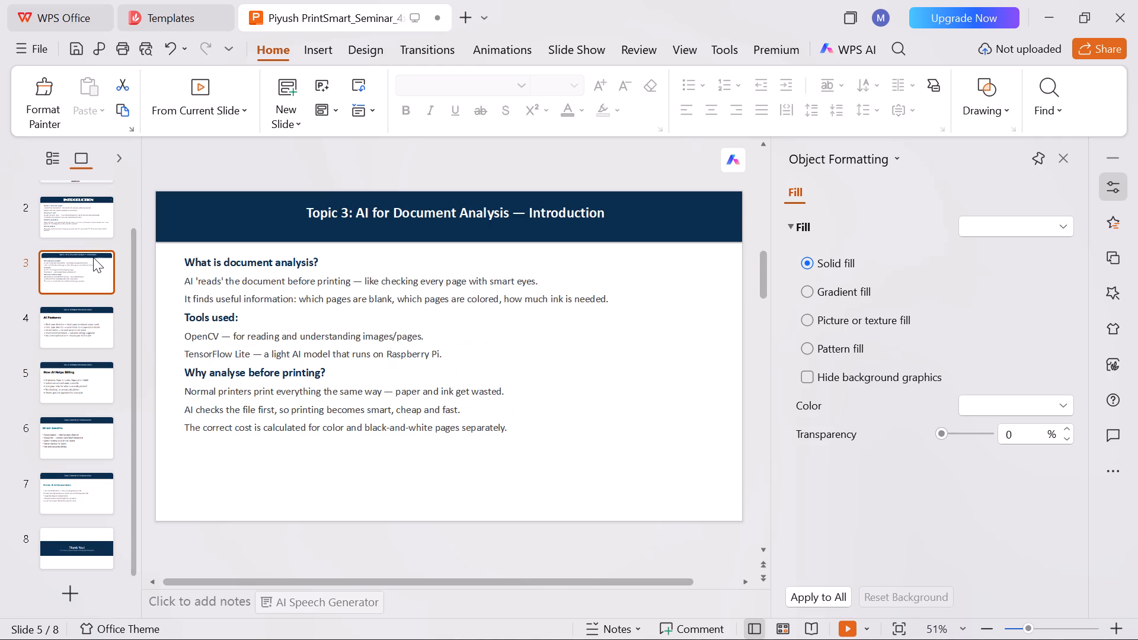
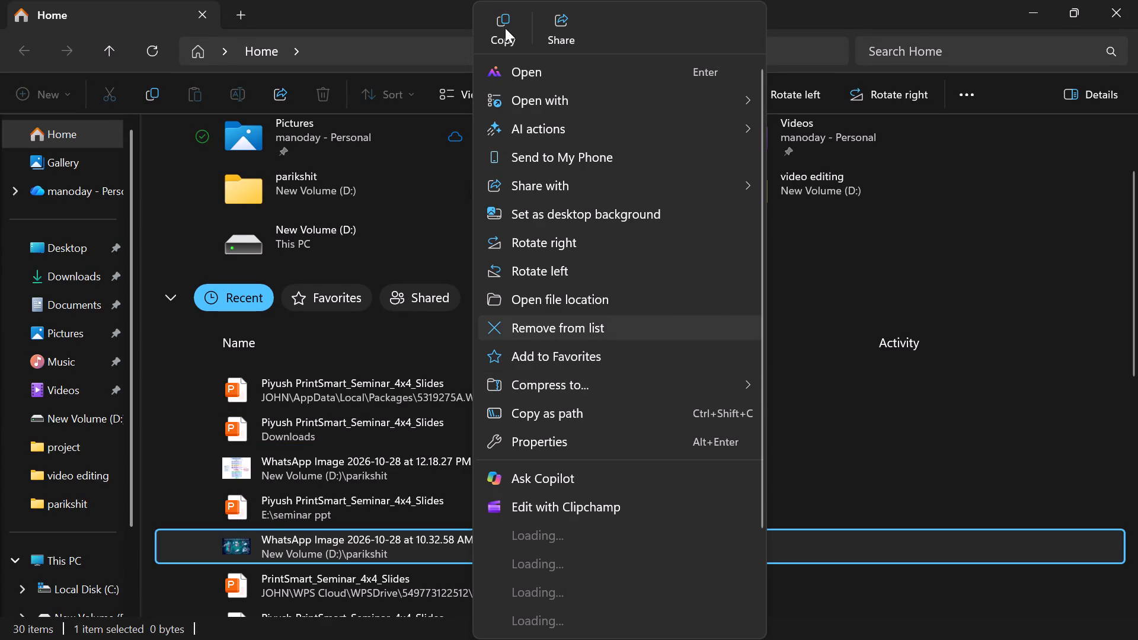
Copy the image WhatsApp Image 2026-10-28 at 10.32.58 AM from the recent files.
{"action": "left_click", "coordinate": [505, 31]}
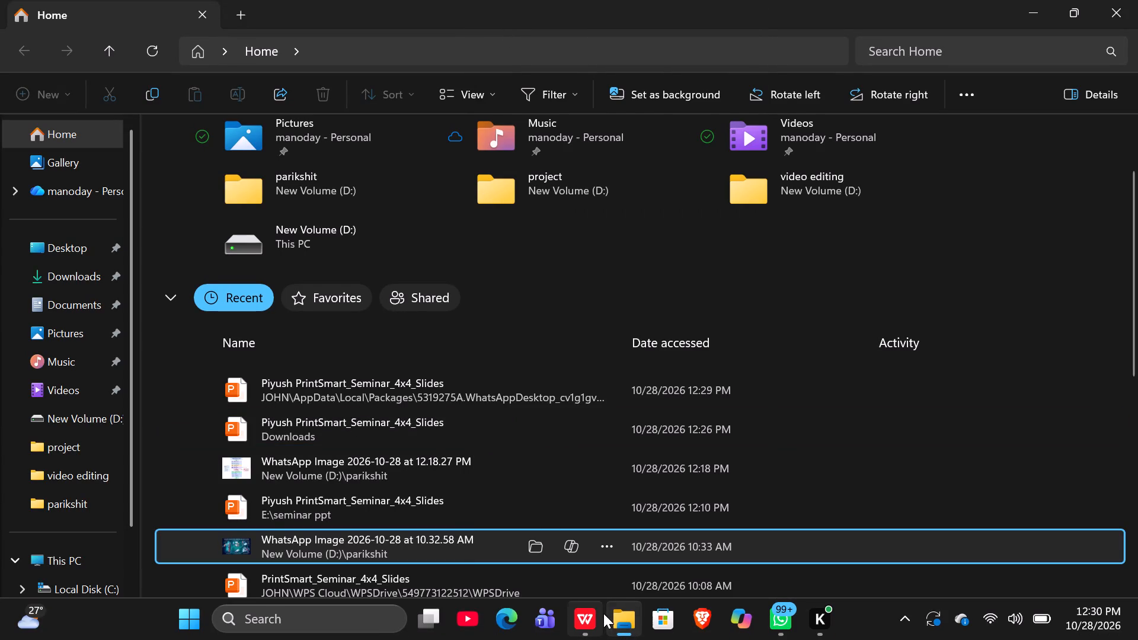
Switch to the Topic 3 presentation in WPS Office and bring up the slide options for slide 5, How AI Helps Billing.
{"action": "left_click", "coordinate": [599, 613]}
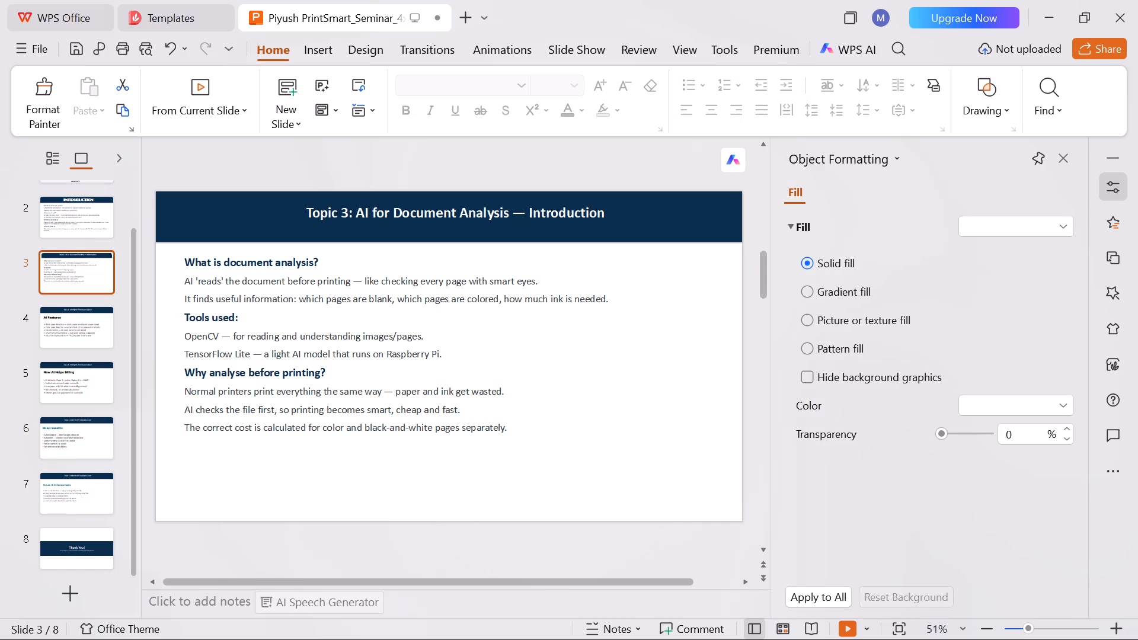
{"action": "left_click", "coordinate": [89, 325]}
{"action": "left_click", "coordinate": [87, 379]}
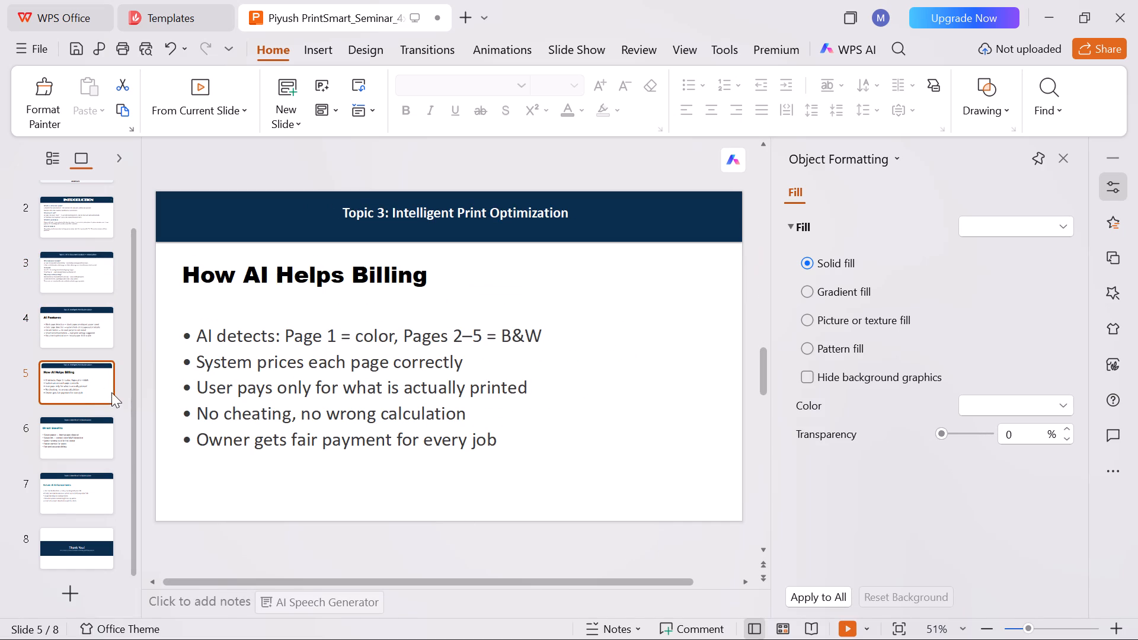
{"action": "left_click", "coordinate": [98, 398]}
{"action": "right_click", "coordinate": [98, 398]}
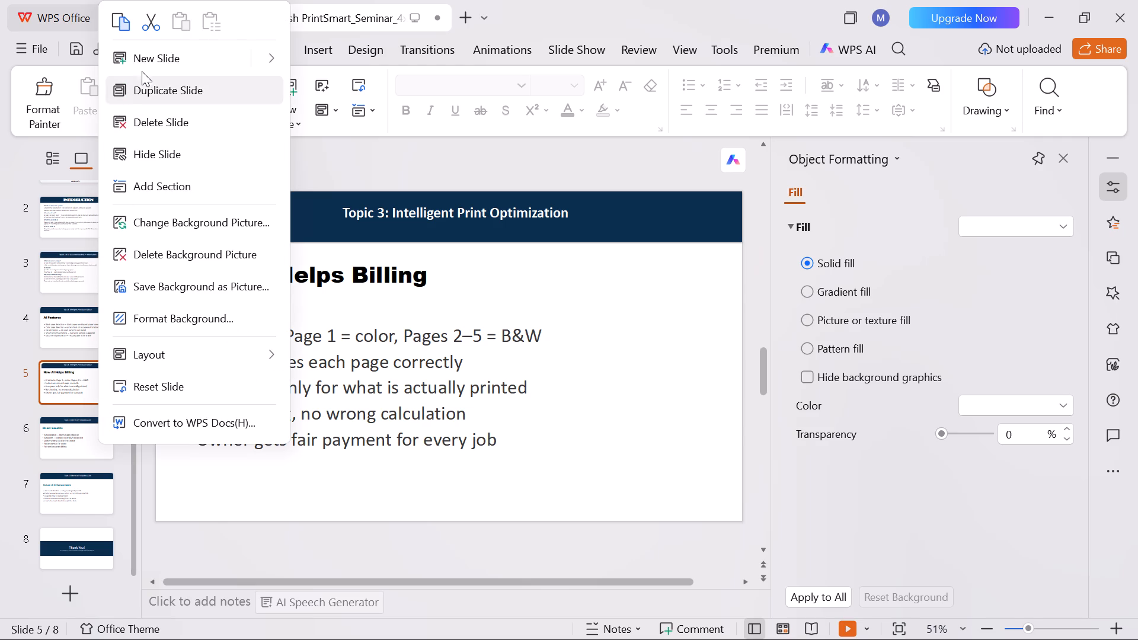
Add a blank slide after slide 5 on AI and billing, and paste the copied AI-Based Contactless Printing & Billing System picture onto it.
{"action": "left_click", "coordinate": [140, 65]}
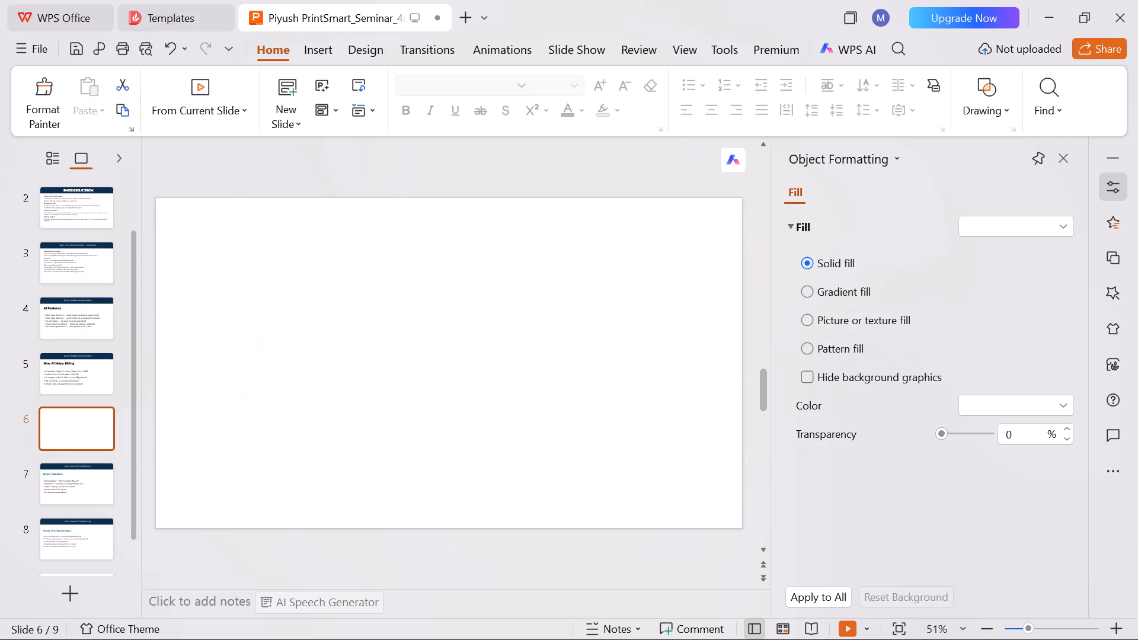
{"action": "key", "text": "ctrl+v"}
{"action": "triple_click", "coordinate": [248, 290]}
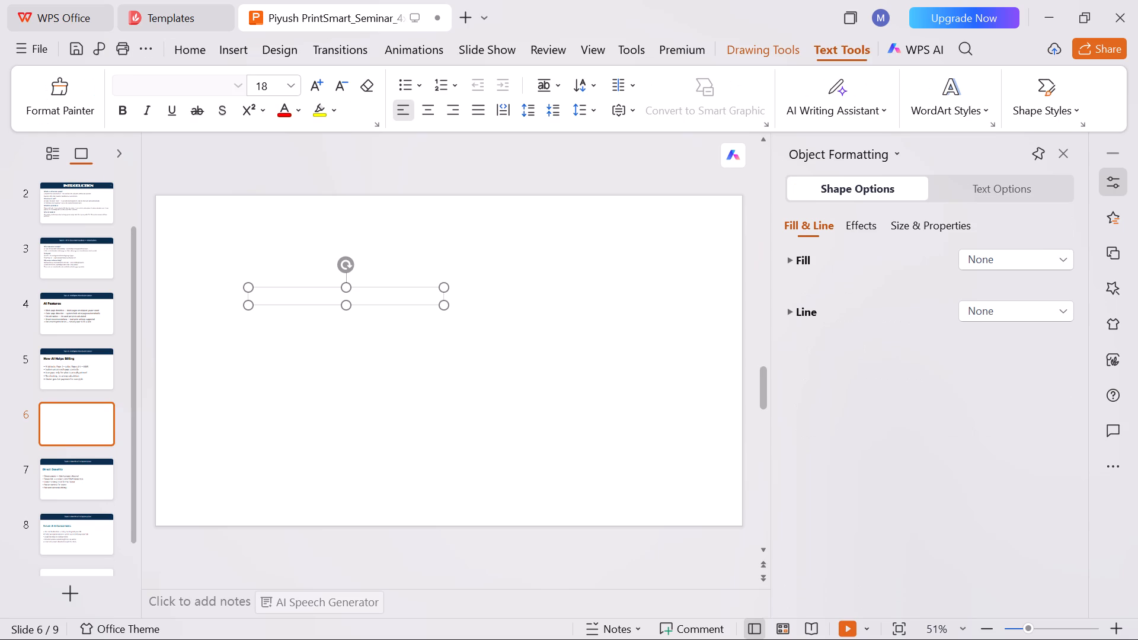
{"action": "key", "text": "ctrl+v"}
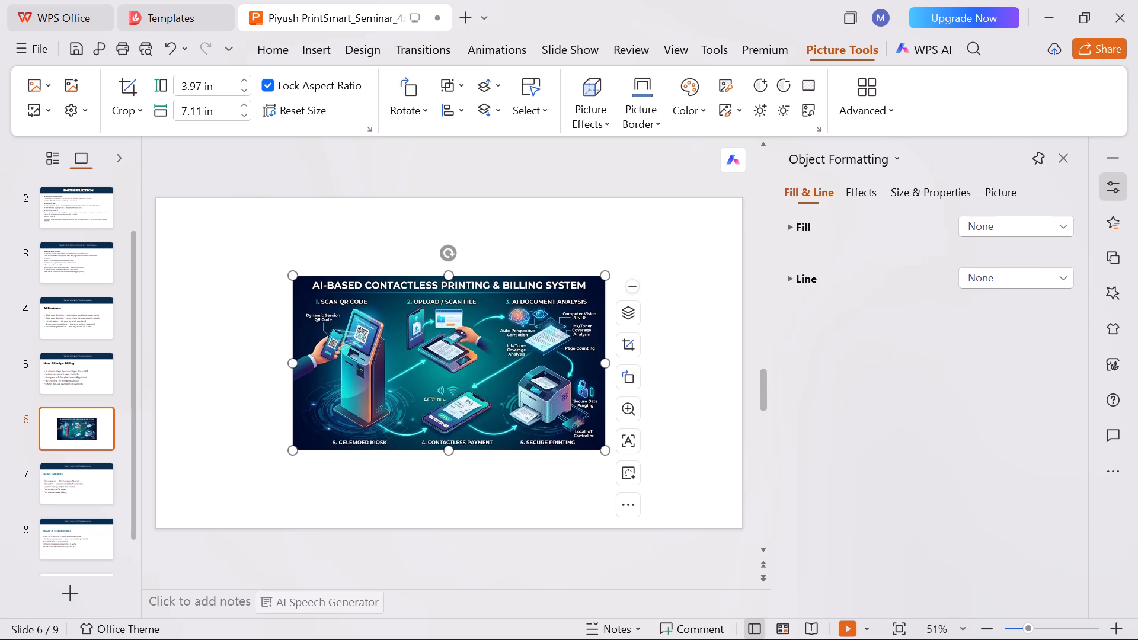
Enlarge the pasted diagram picture to about 7.47 by 13.38 in so it covers the whole of slide 6.
{"action": "left_click_drag", "start_coordinate": [293, 276], "coordinate": [187, 223]}
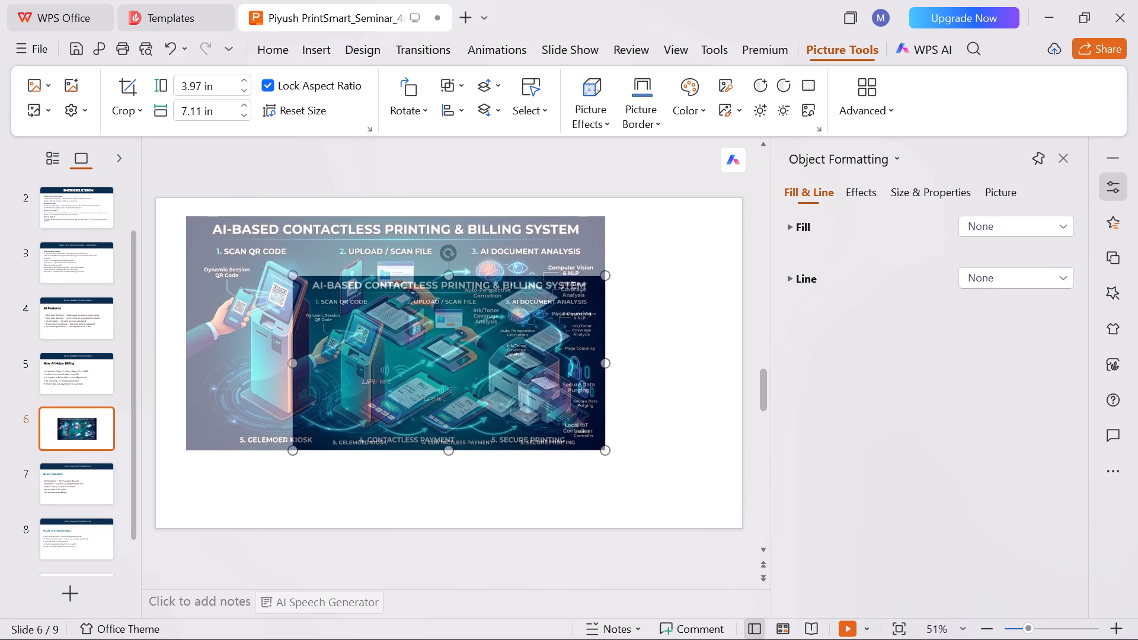
{"action": "left_click_drag", "start_coordinate": [187, 223], "coordinate": [178, 221]}
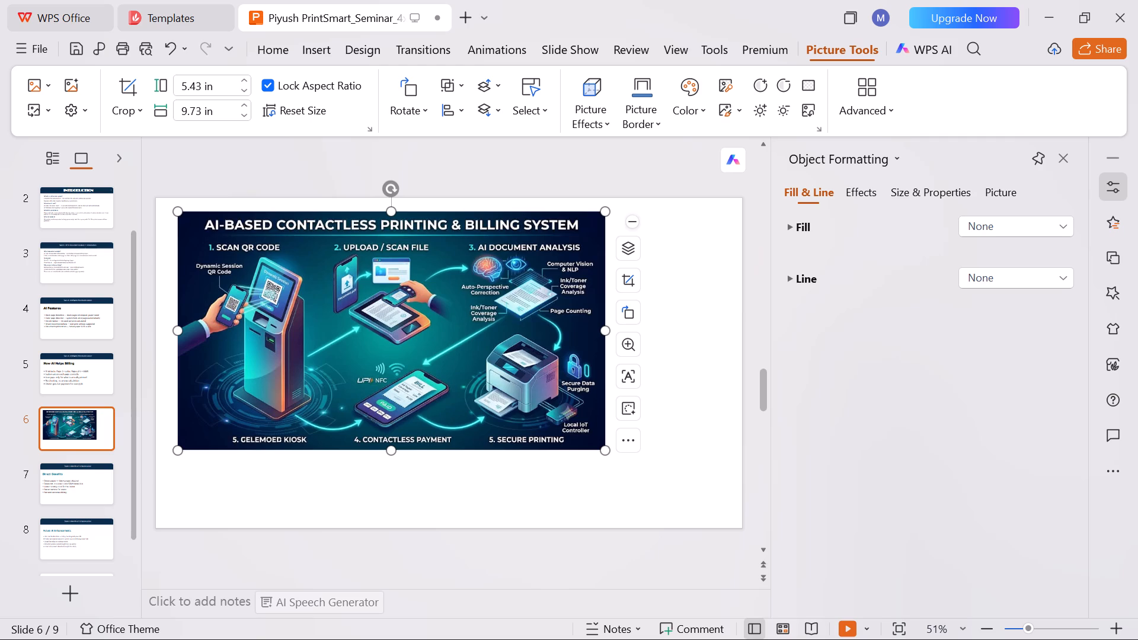
{"action": "left_click_drag", "start_coordinate": [604, 449], "coordinate": [648, 505]}
{"action": "left_click_drag", "start_coordinate": [581, 457], "coordinate": [577, 485]}
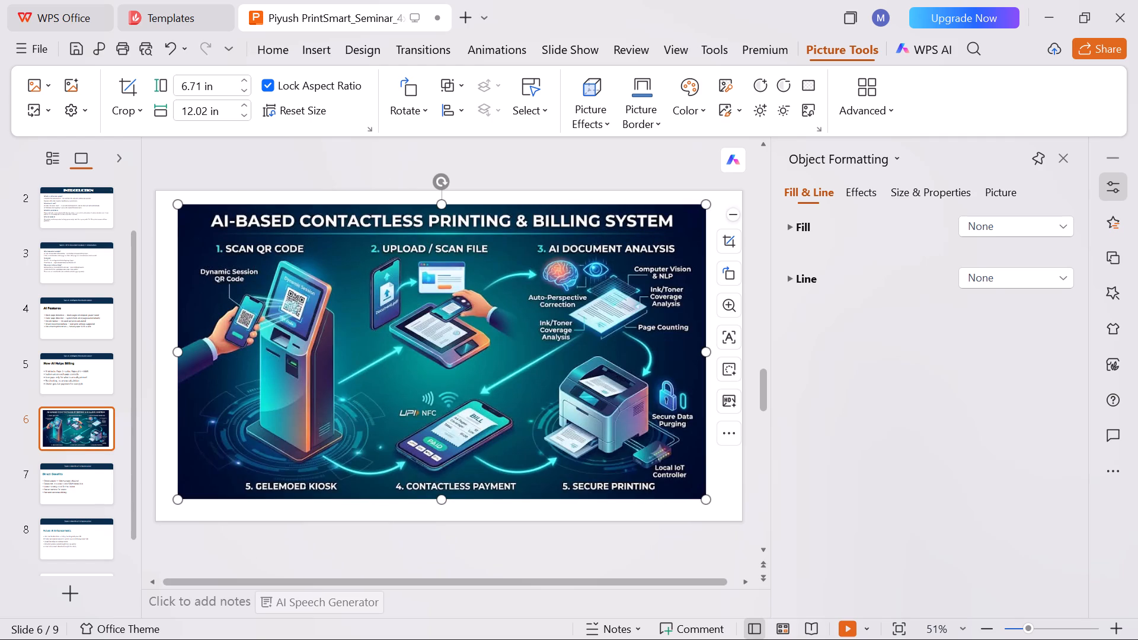
{"action": "left_click_drag", "start_coordinate": [577, 485], "coordinate": [576, 485]}
{"action": "left_click_drag", "start_coordinate": [706, 497], "coordinate": [730, 517]}
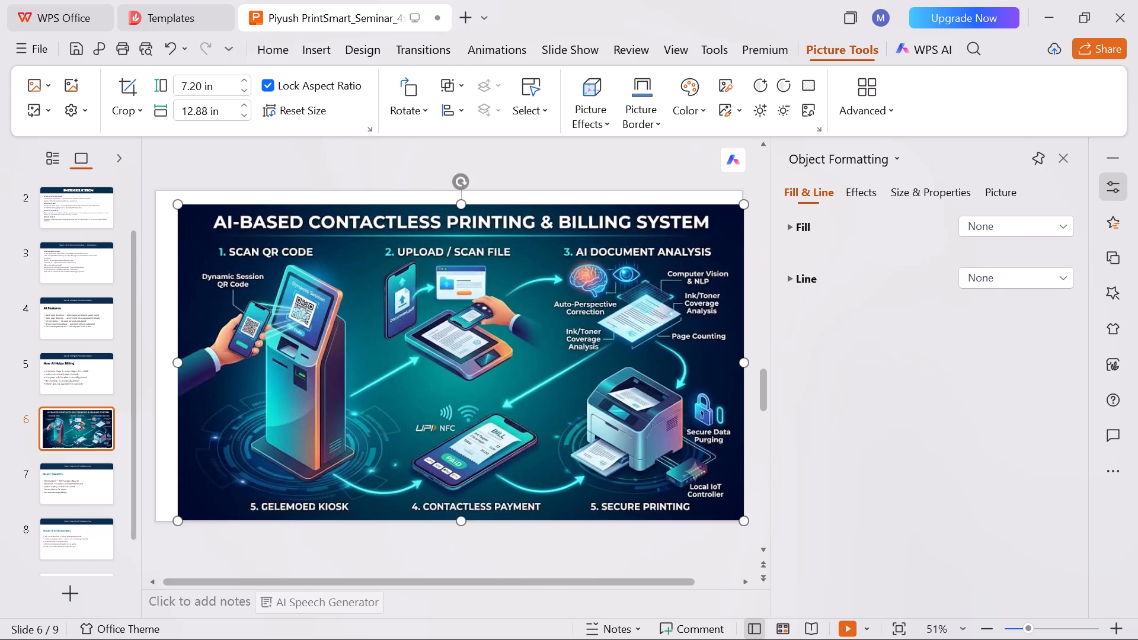
{"action": "left_click_drag", "start_coordinate": [177, 201], "coordinate": [154, 192]}
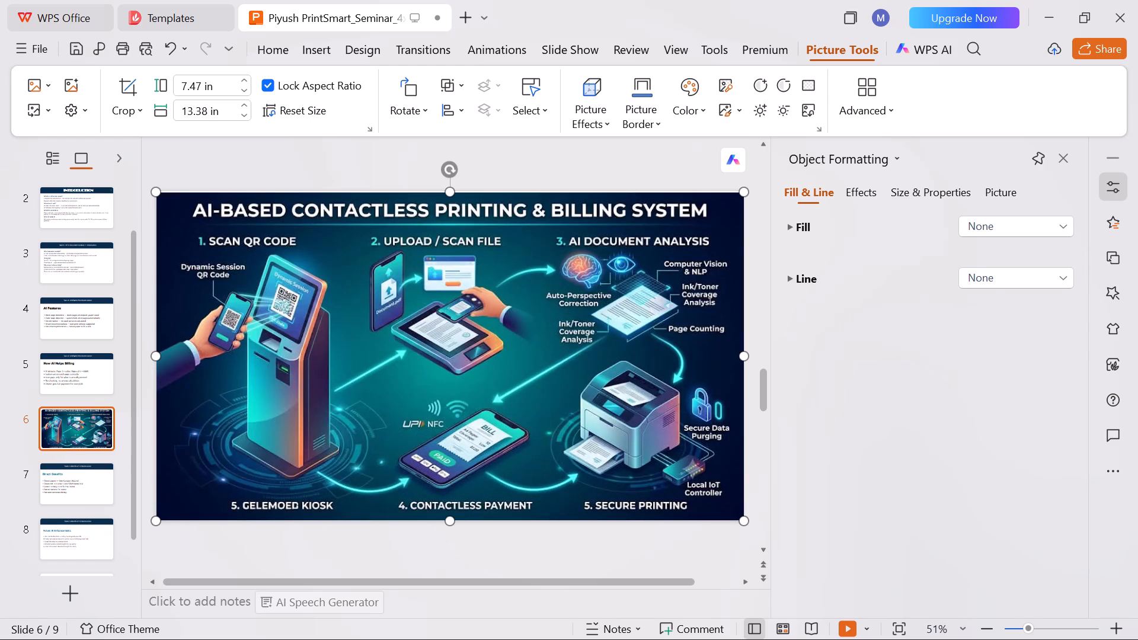
{"action": "left_click", "coordinate": [74, 480]}
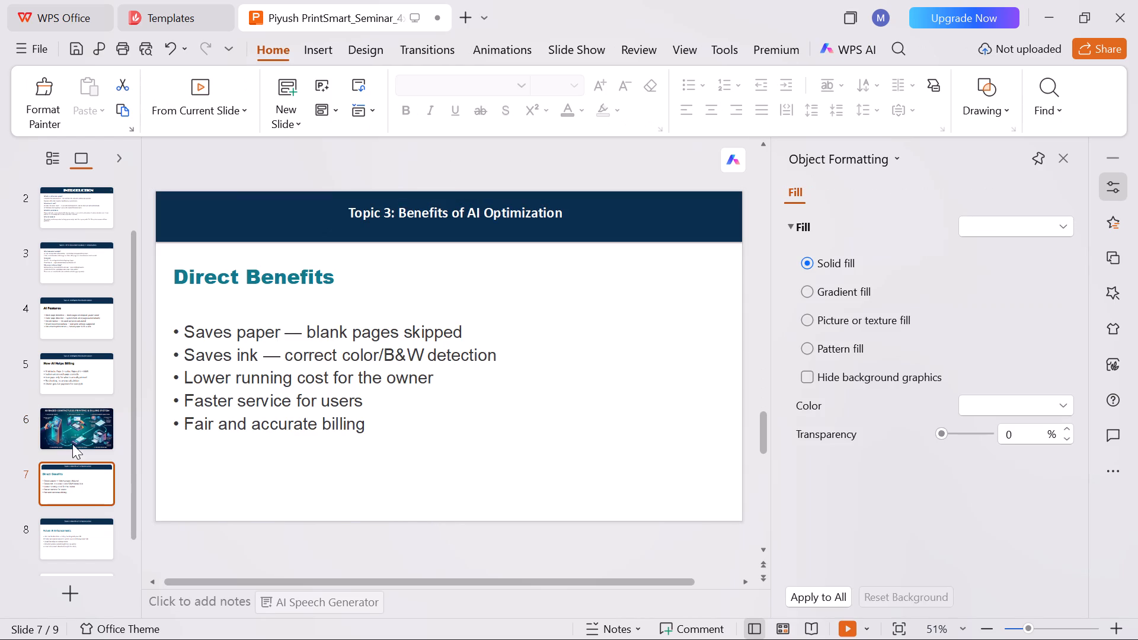
{"action": "left_click", "coordinate": [72, 409]}
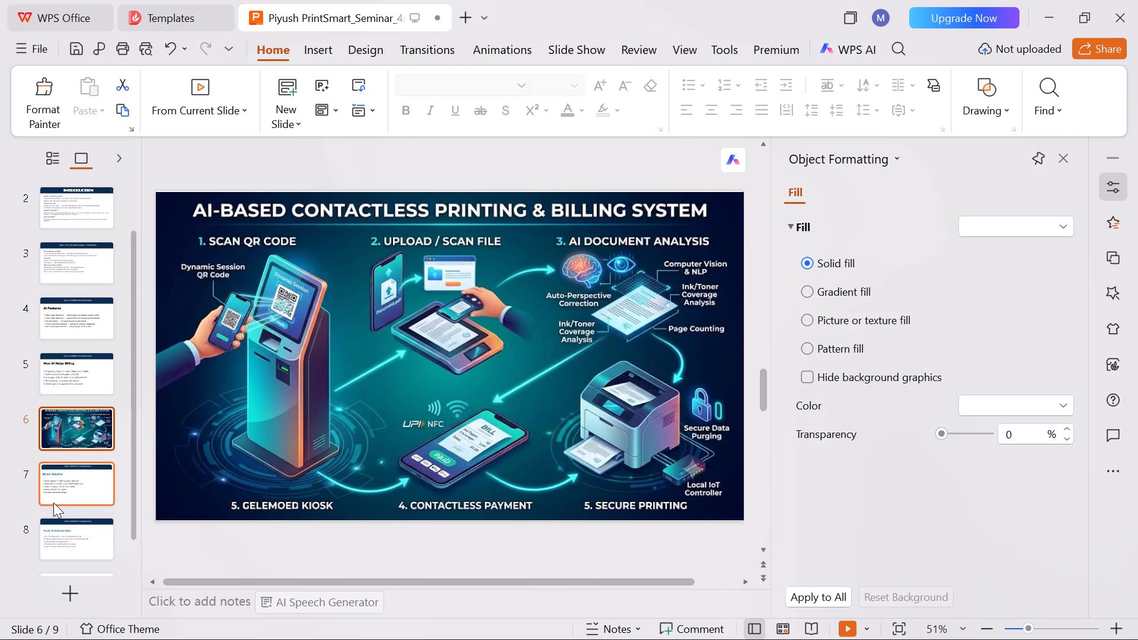
Save the edited Topic 3 presentation.
{"action": "scroll", "coordinate": [63, 357], "scroll_direction": "down", "scroll_amount": 2}
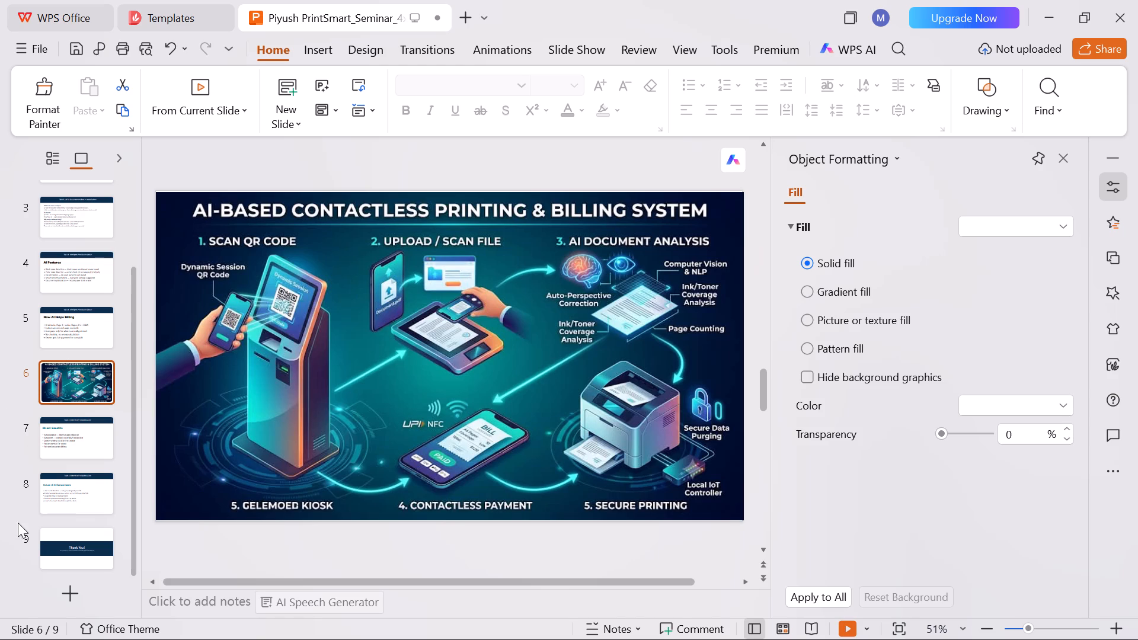
{"action": "left_click", "coordinate": [23, 46]}
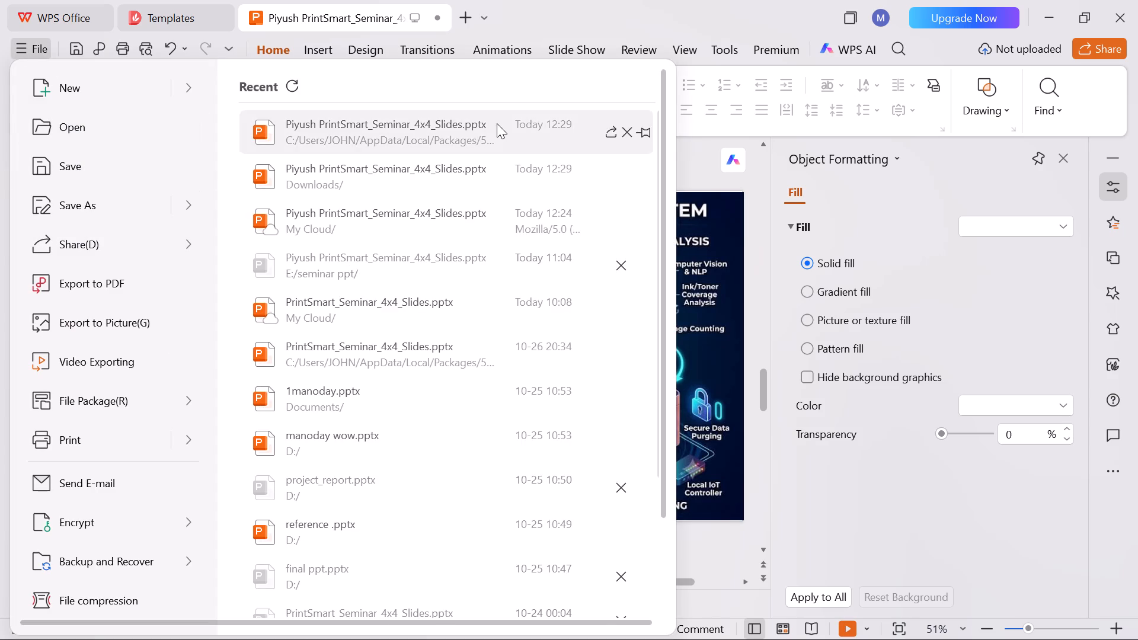
Save a copy of the presentation to WPS Drive as a .pptx, replacing "Piyush" in the file name with the other presenter's full name.
{"action": "left_click", "coordinate": [92, 193]}
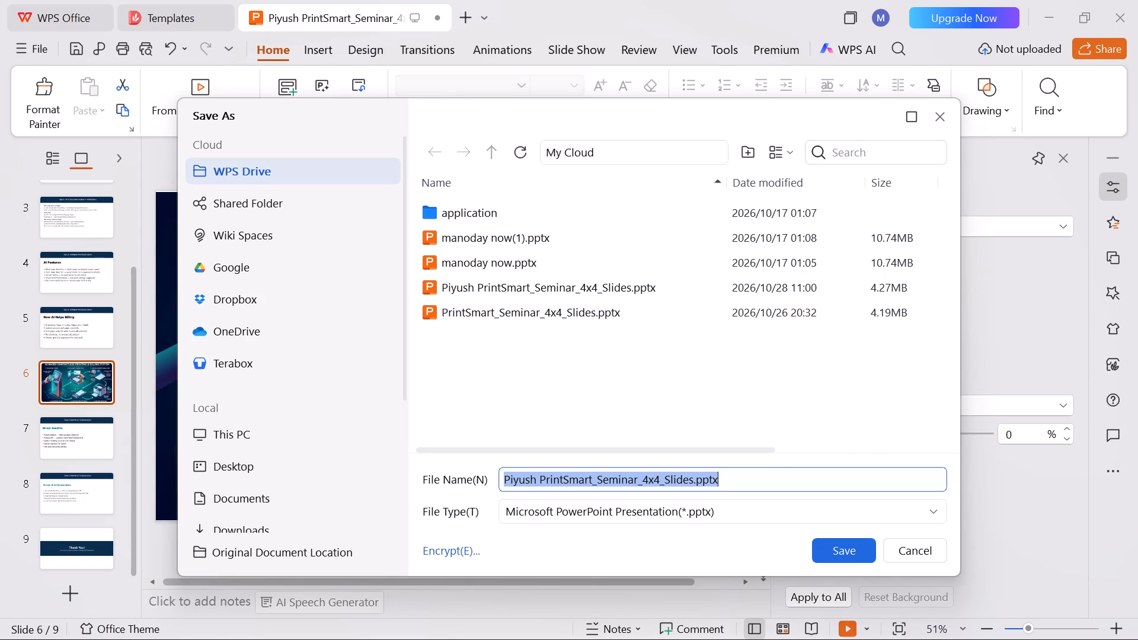
{"action": "left_click", "coordinate": [535, 477]}
{"action": "left_click_drag", "start_coordinate": [535, 477], "coordinate": [465, 479]}
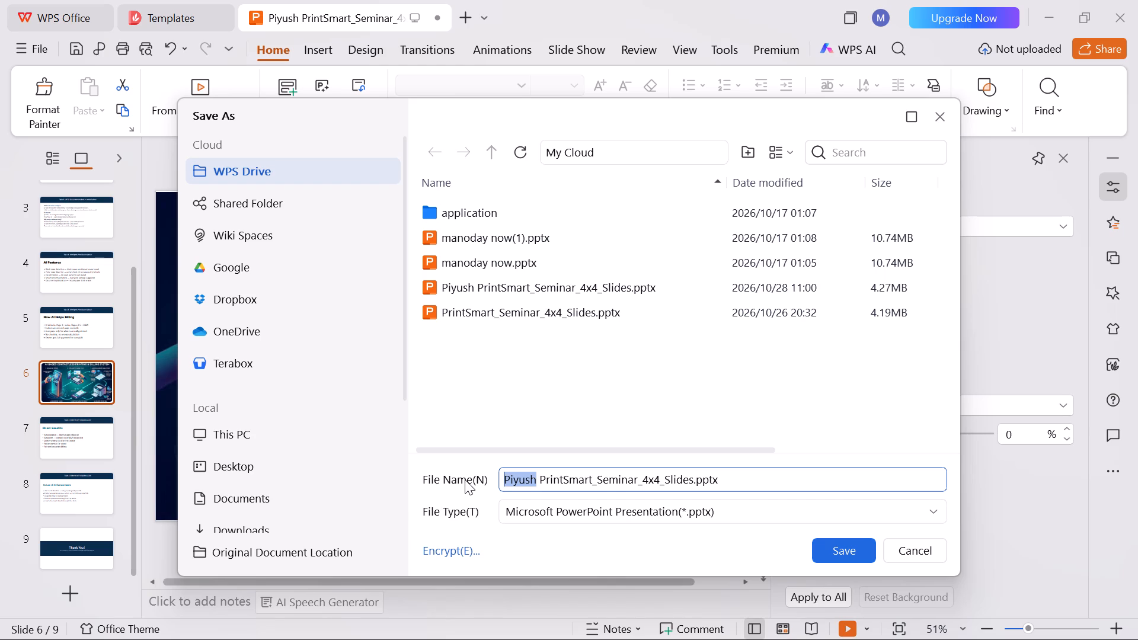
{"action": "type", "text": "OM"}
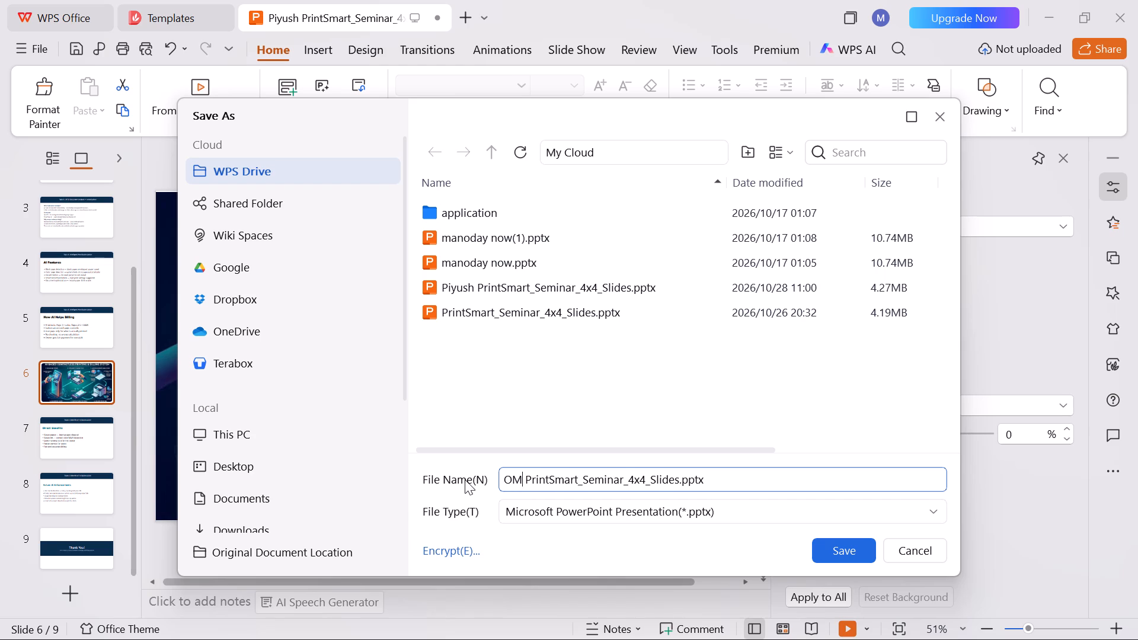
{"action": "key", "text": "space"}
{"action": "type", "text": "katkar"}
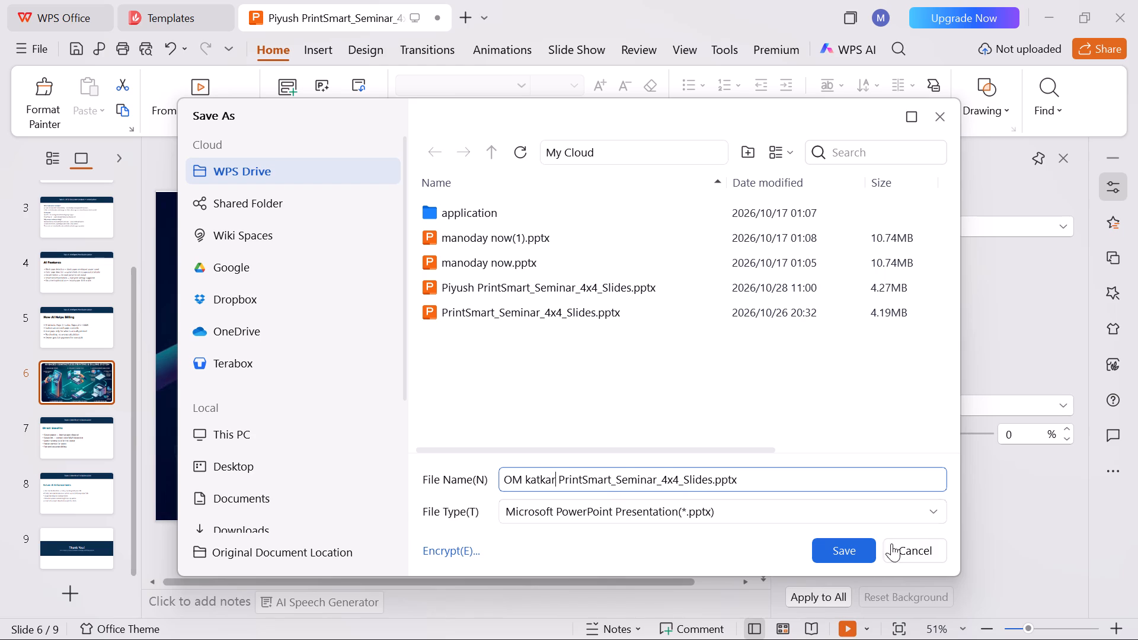